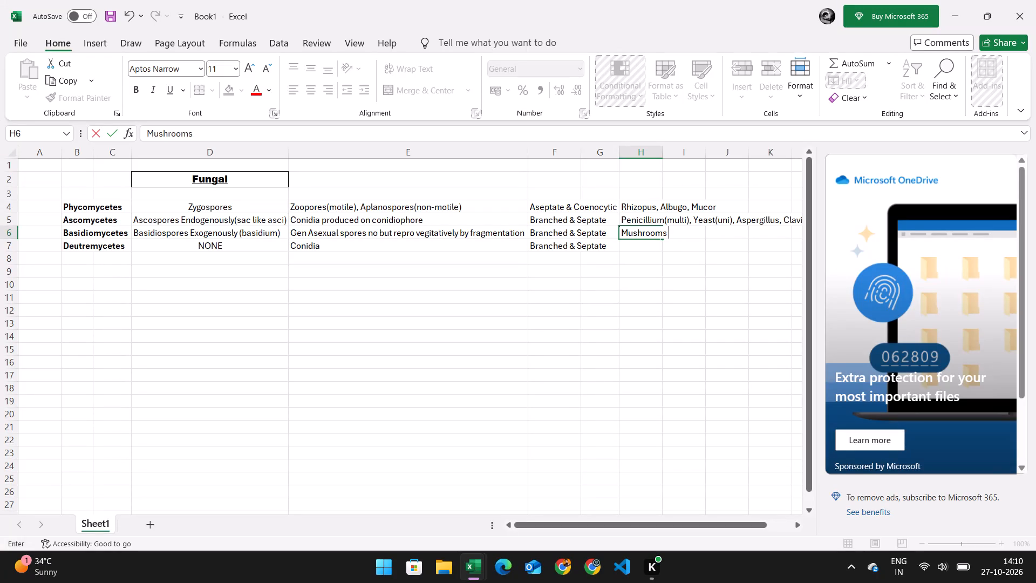
Add "(Agaricus), " directly after Mushrooms in the Basidiomycetes examples cell H6.
key("BackSpace")
key("shift+parenleft")
key("shift+a")
key("s")
key("BackSpace")
type("garicus")
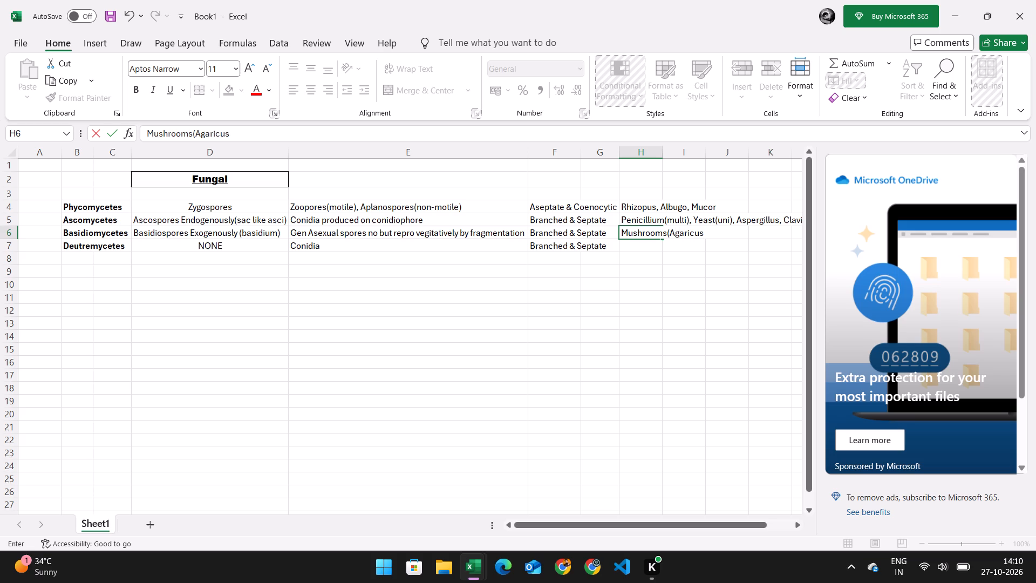
key("shift+underscore")
key("BackSpace")
key("shift+parenright")
key("comma")
key("space")
Append "Smut(Ustilago), " to the Basidiomycetes examples in cell H6.
type("Smut")
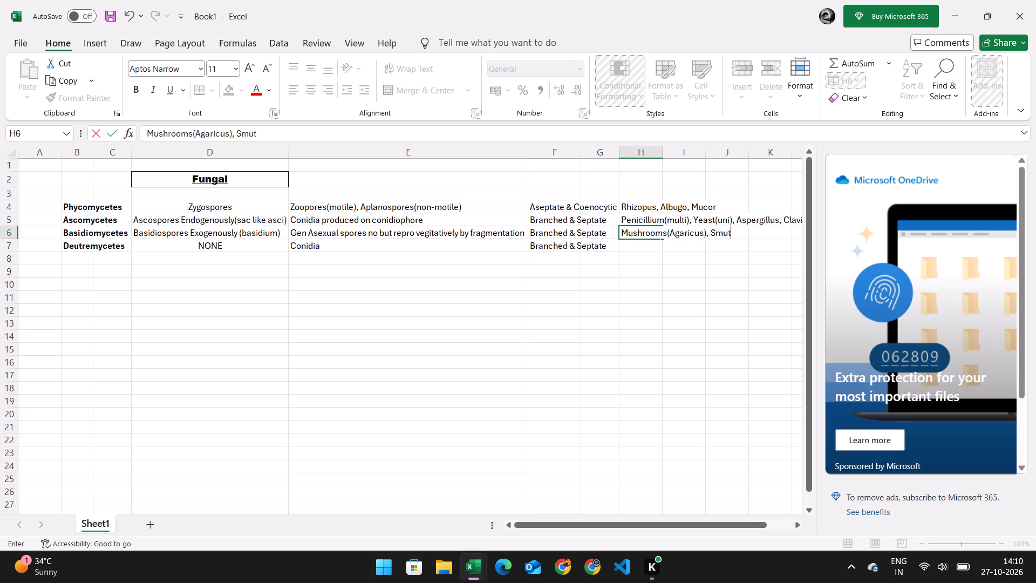
key("shift+parenleft")
key("u")
key("BackSpace")
type("Ust")
type("ilago")
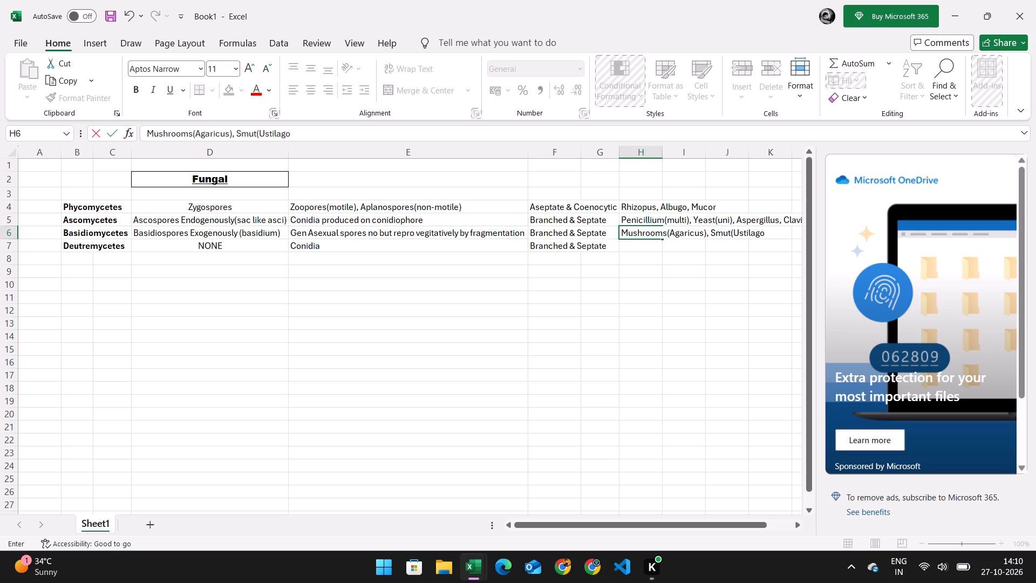
key("shift+parenright")
type(",")
key("space")
Append "Rust(Puccinia), " to the Basidiomycetes examples in cell H6.
key("shift+r")
type("ust")
type("()")
key("BackSpace")
type("Pu")
key("c")
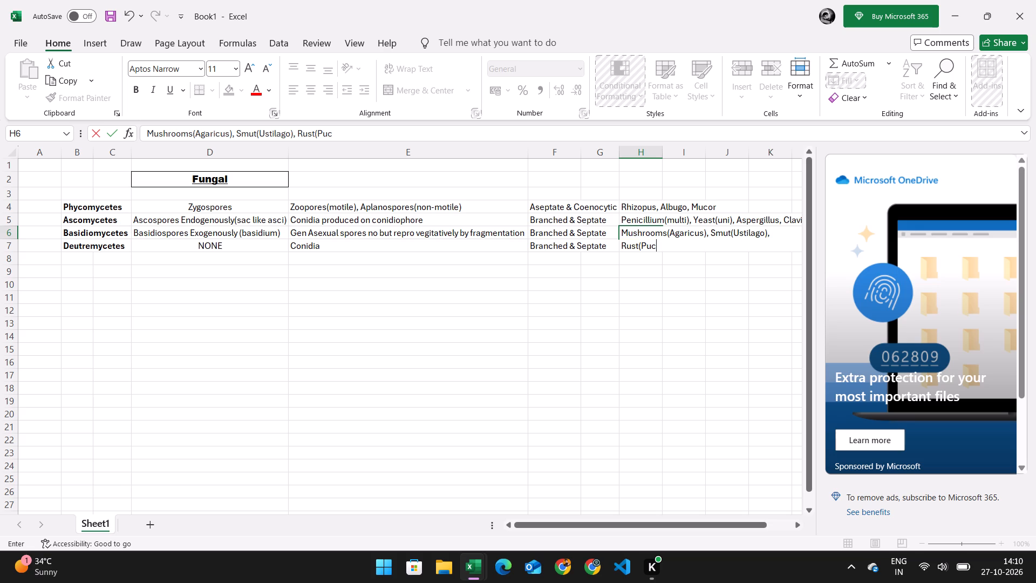
type("cinia")
key("shift+parenright")
key("comma")
key("space")
Finish the Basidiomycetes examples in cell H6 with "Bracket fungi or Puff balls" and commit the entry.
key("shift+b")
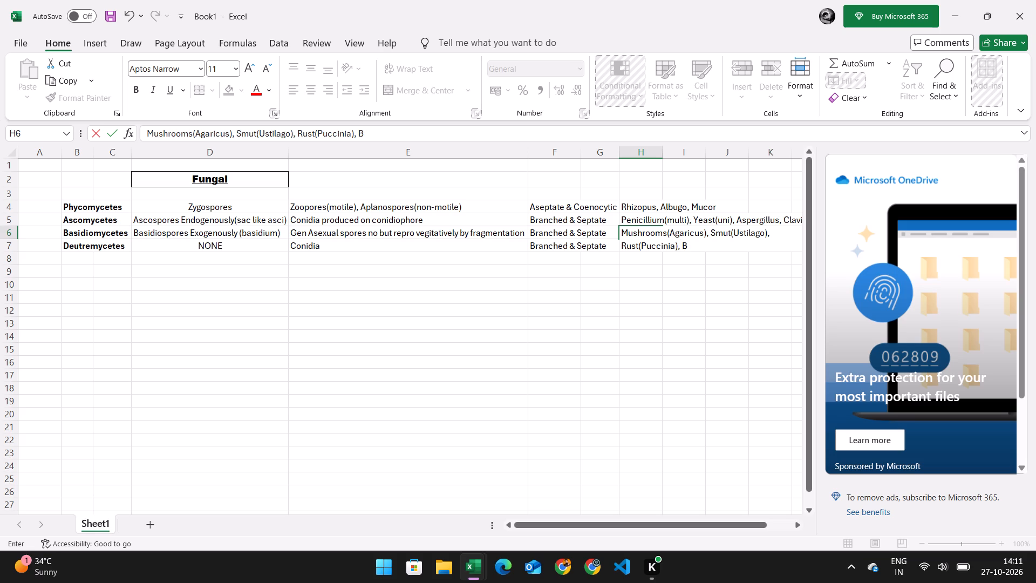
type("racket")
key("space")
type("fungi")
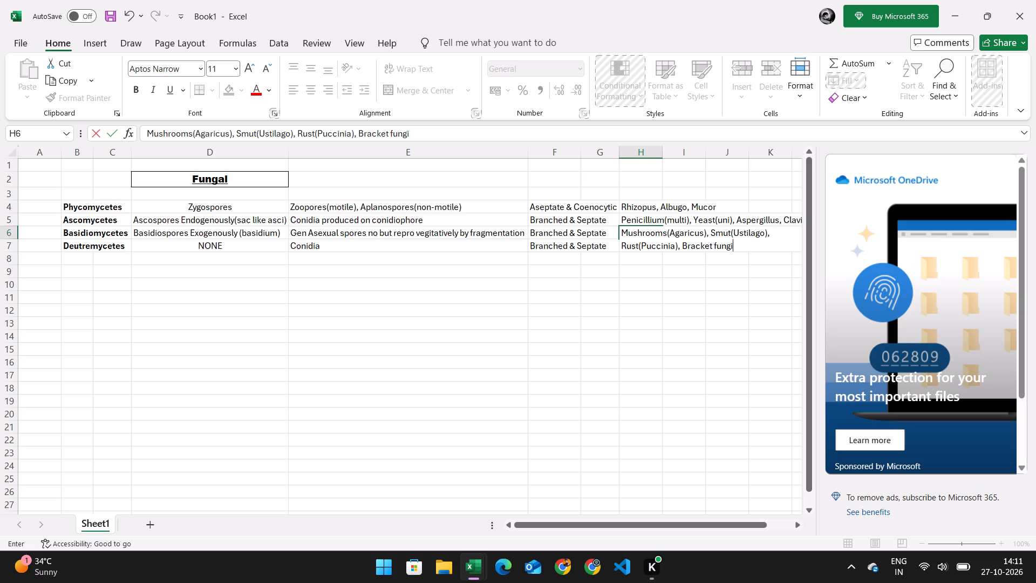
key("space")
type("or")
key("space")
key("shift+p")
type("uff ba")
type("lls")
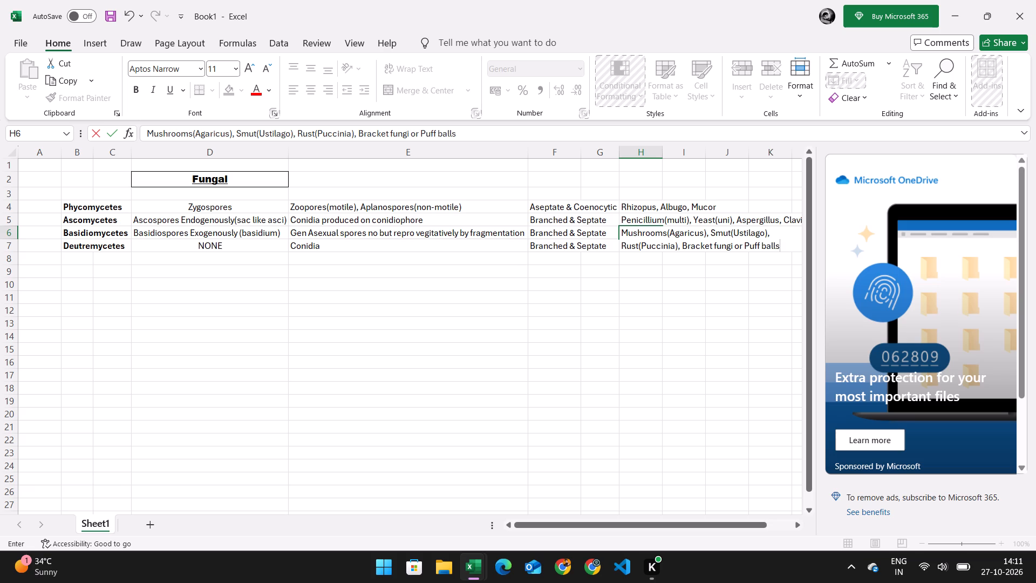
left_click(645, 290)
left_click(645, 248)
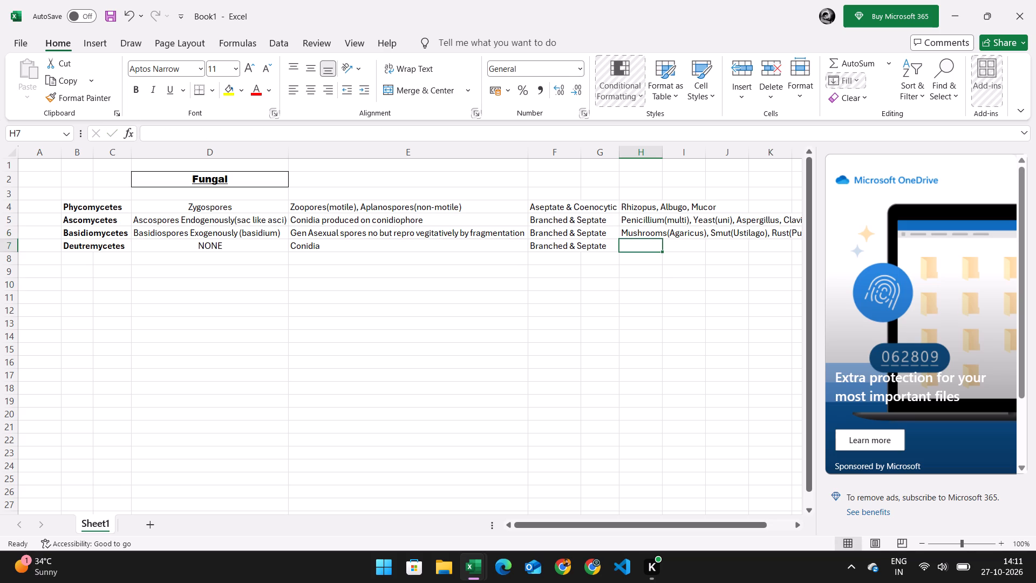
key("Up")
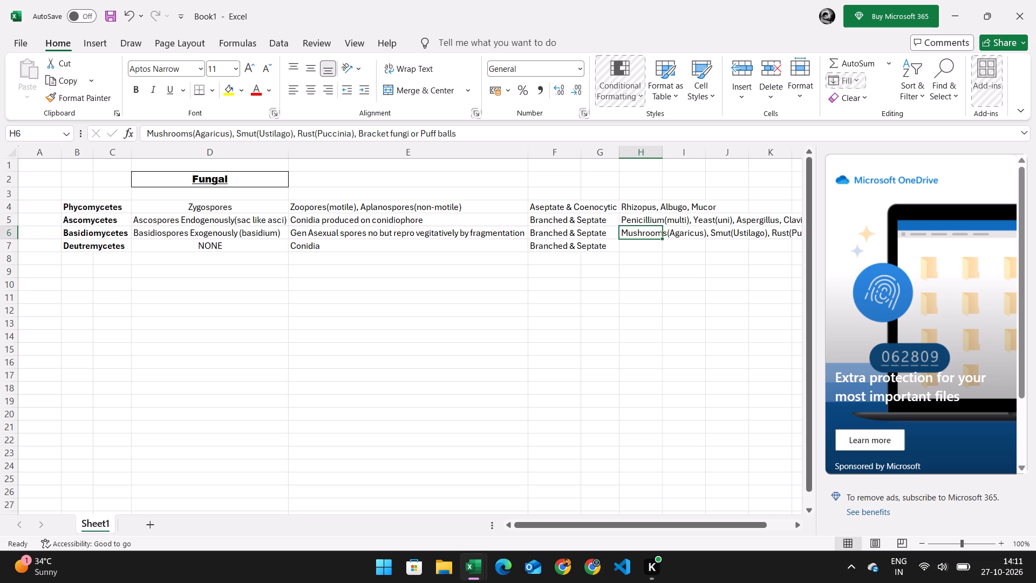
Start the Deutremycetes examples in cell H7 with "Alternaria, ".
left_click(645, 248)
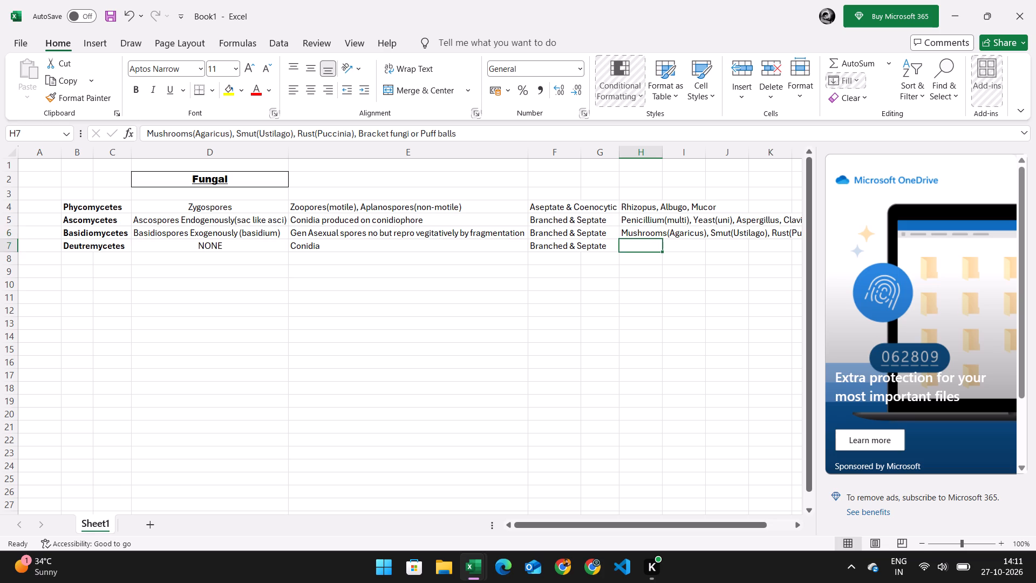
type("Alter")
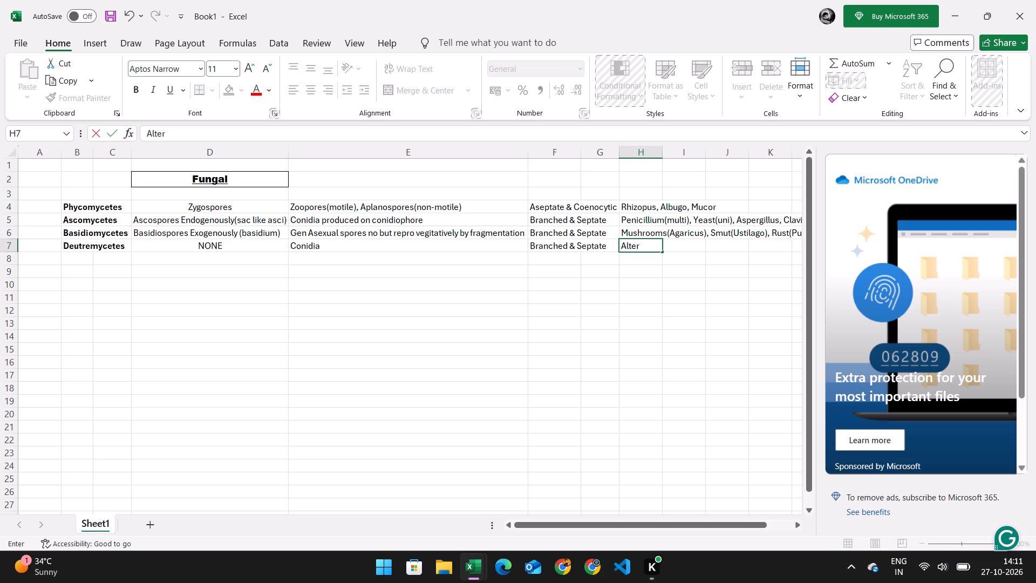
type("naria")
type(",")
key("space")
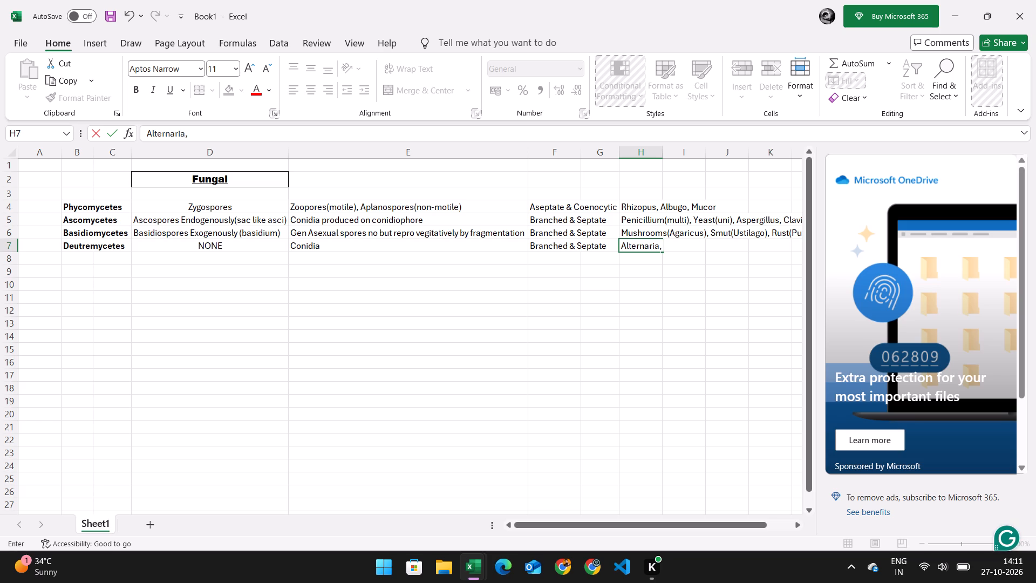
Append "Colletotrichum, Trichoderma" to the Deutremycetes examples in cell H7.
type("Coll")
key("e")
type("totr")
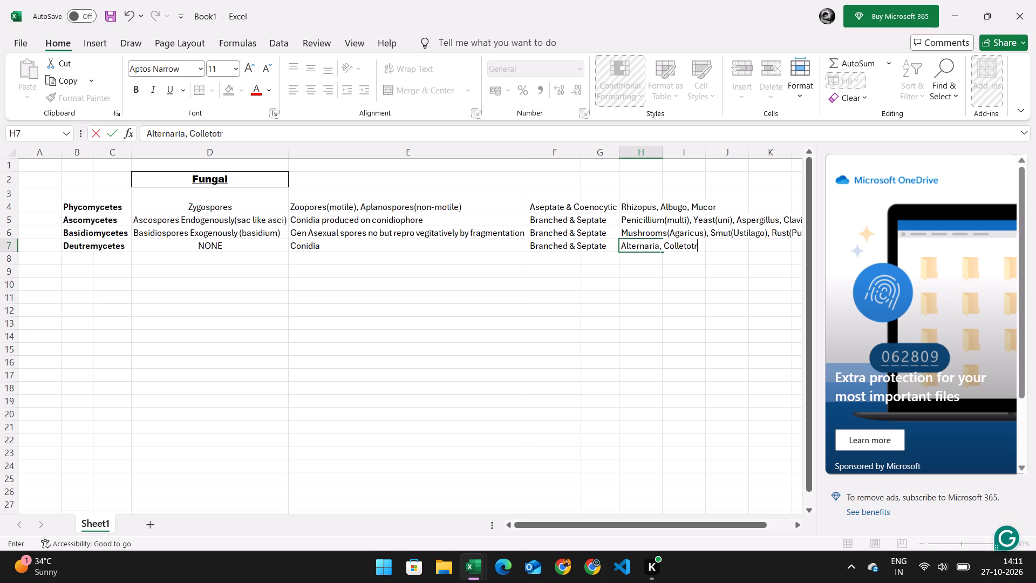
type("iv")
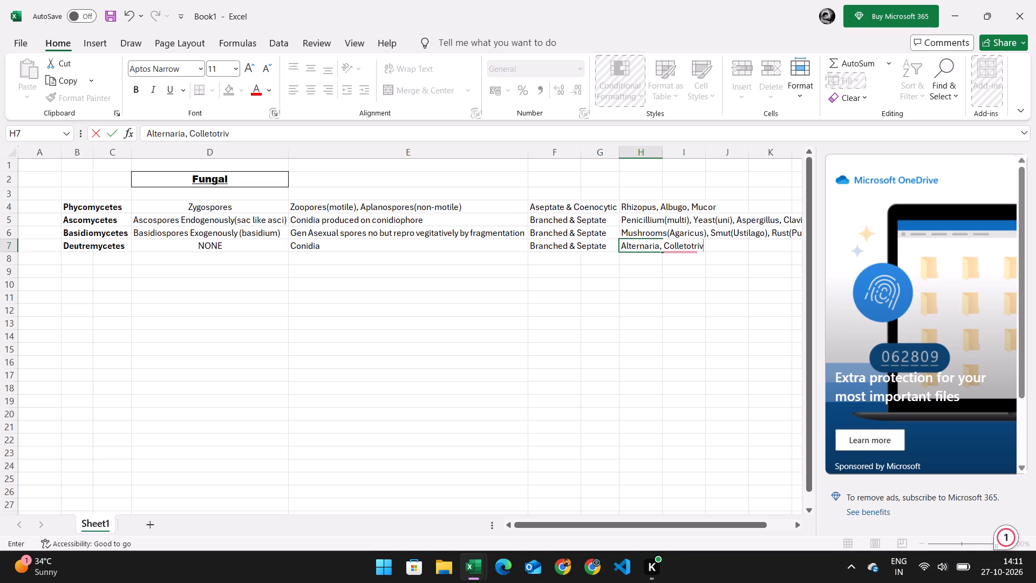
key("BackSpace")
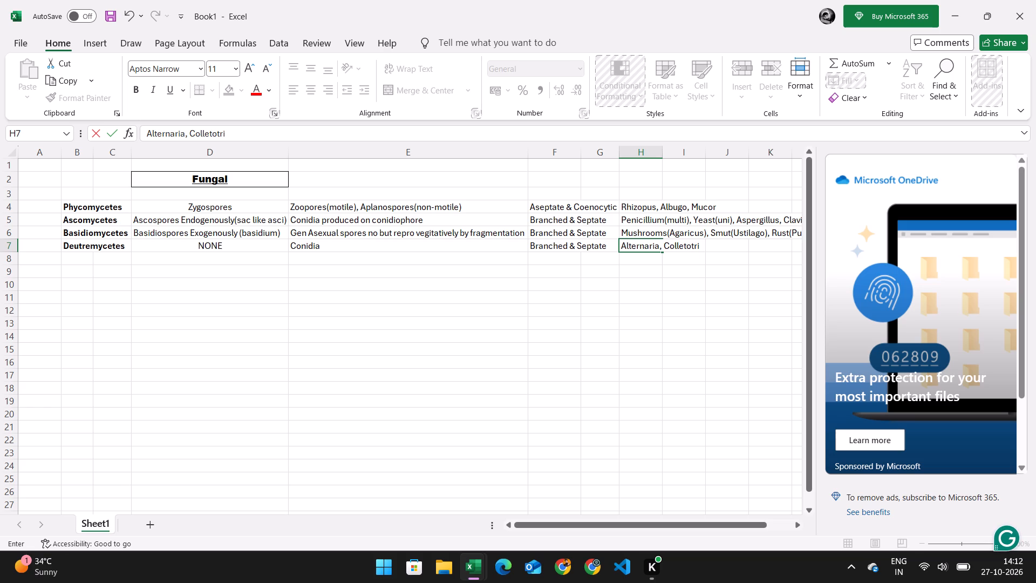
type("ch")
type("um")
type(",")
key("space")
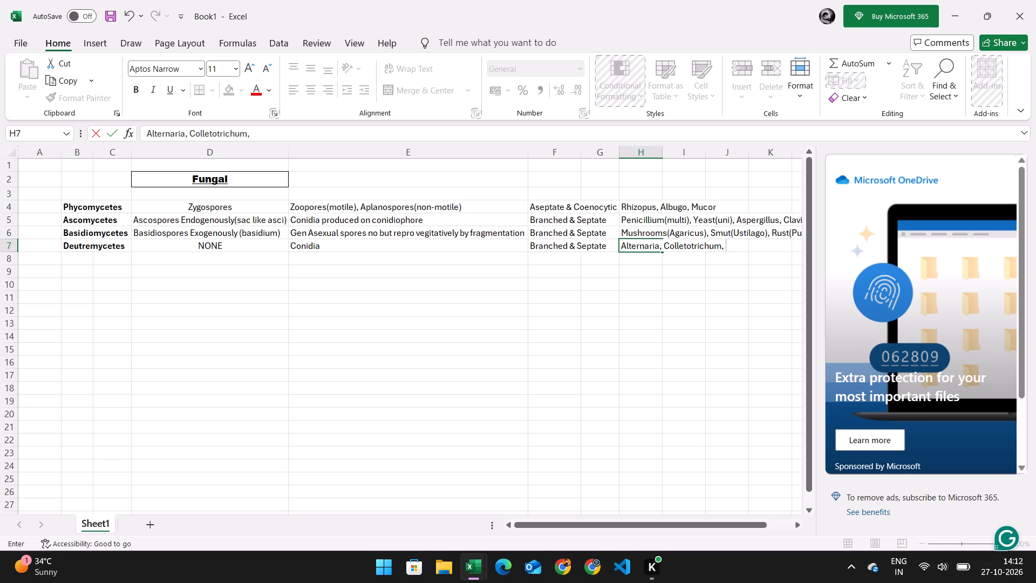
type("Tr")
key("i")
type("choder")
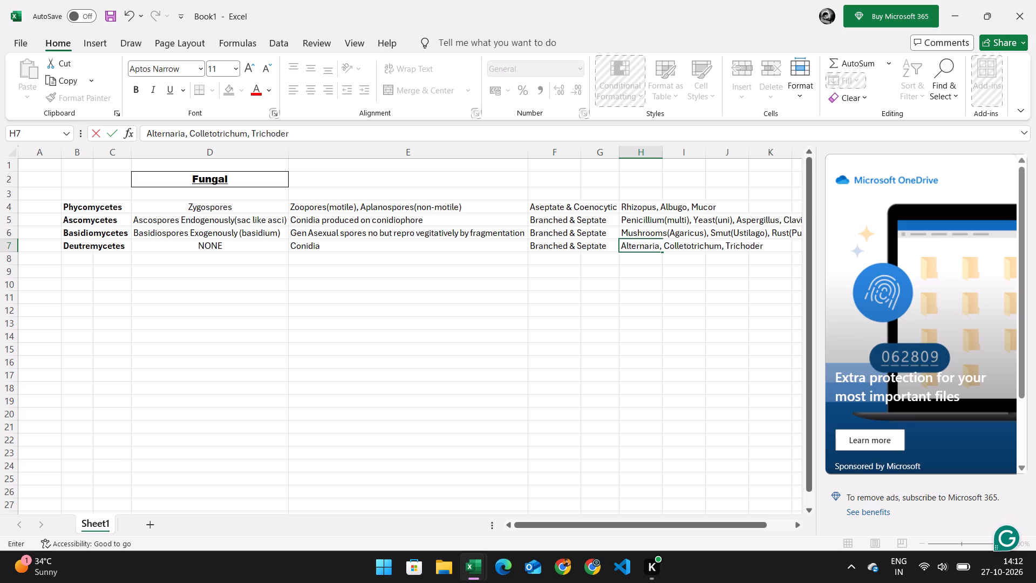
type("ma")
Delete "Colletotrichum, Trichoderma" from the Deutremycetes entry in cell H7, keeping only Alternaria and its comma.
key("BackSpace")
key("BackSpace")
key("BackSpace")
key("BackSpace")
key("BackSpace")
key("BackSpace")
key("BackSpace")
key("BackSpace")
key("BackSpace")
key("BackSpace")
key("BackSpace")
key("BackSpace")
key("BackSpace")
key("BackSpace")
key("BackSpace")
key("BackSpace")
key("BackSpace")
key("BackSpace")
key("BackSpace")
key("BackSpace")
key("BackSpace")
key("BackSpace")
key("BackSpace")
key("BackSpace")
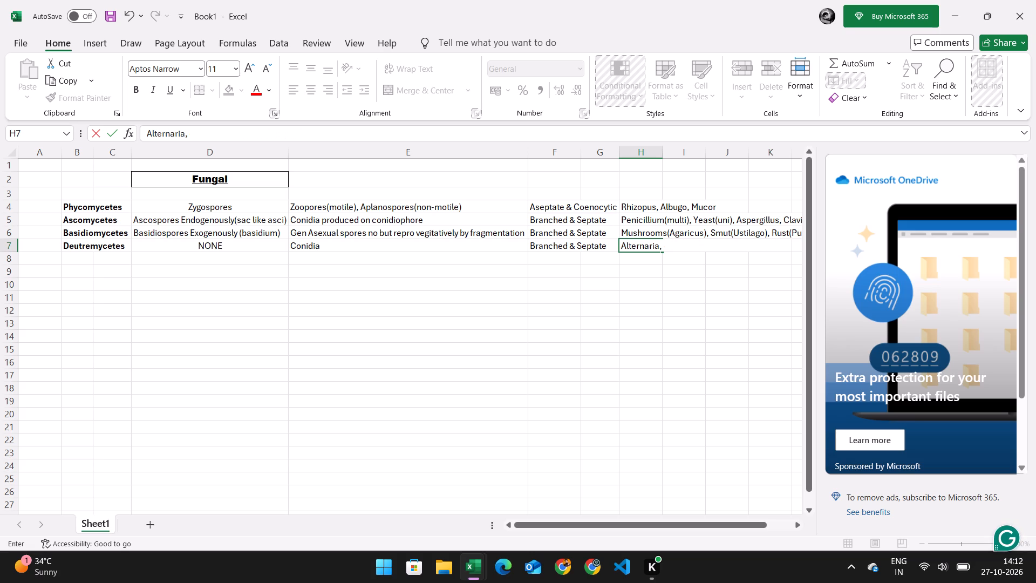
Append "trichoderma, " after Alternaria in the Deutremycetes examples cell H7.
type("tri")
type("chodermp")
key("BackSpace")
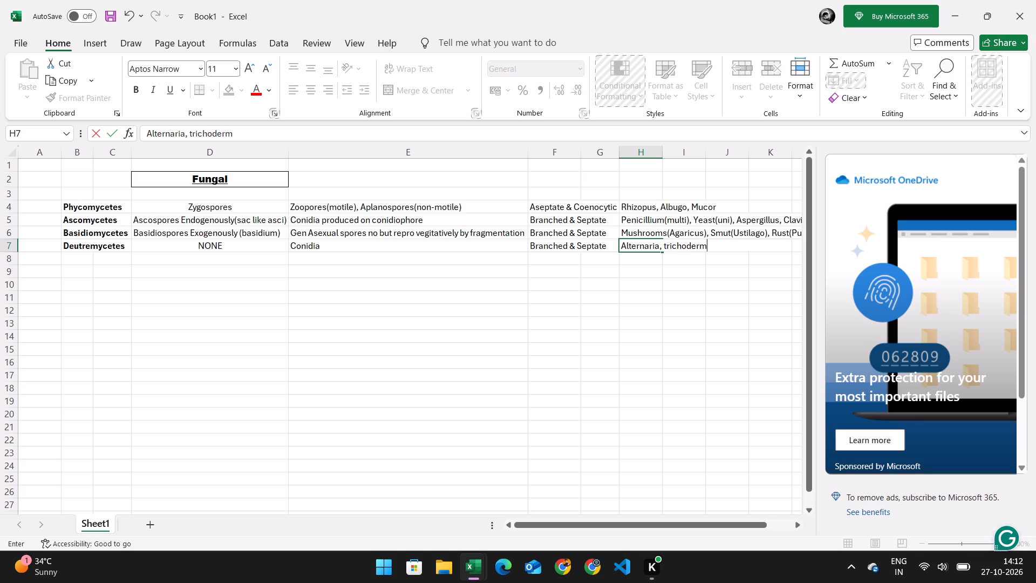
key("a")
type(",")
key("space")
Finish the Deutremycetes examples in cell H7 with "Colletotrichum", spelled correctly, and commit the entry.
type("Coll")
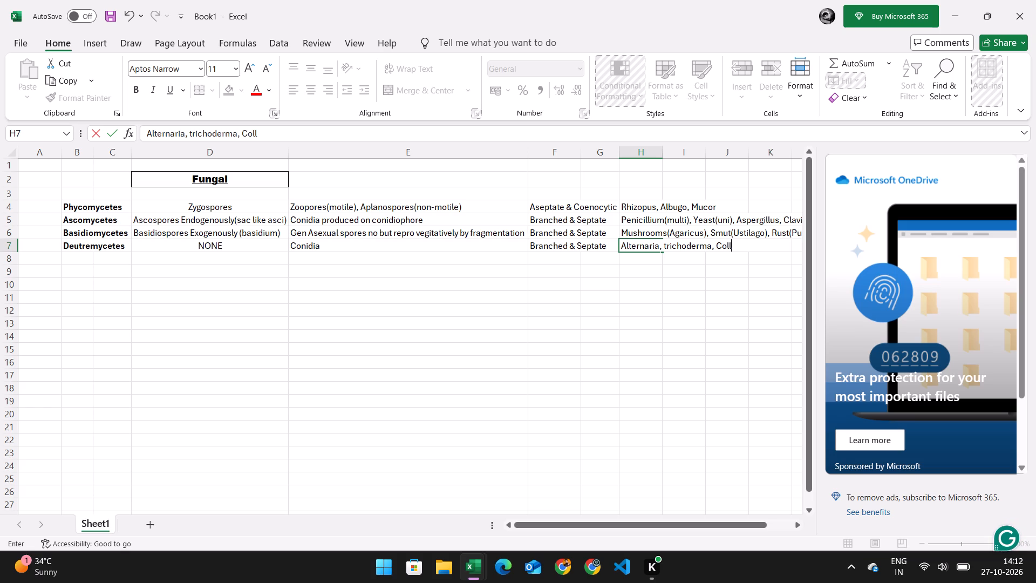
type("etitricum")
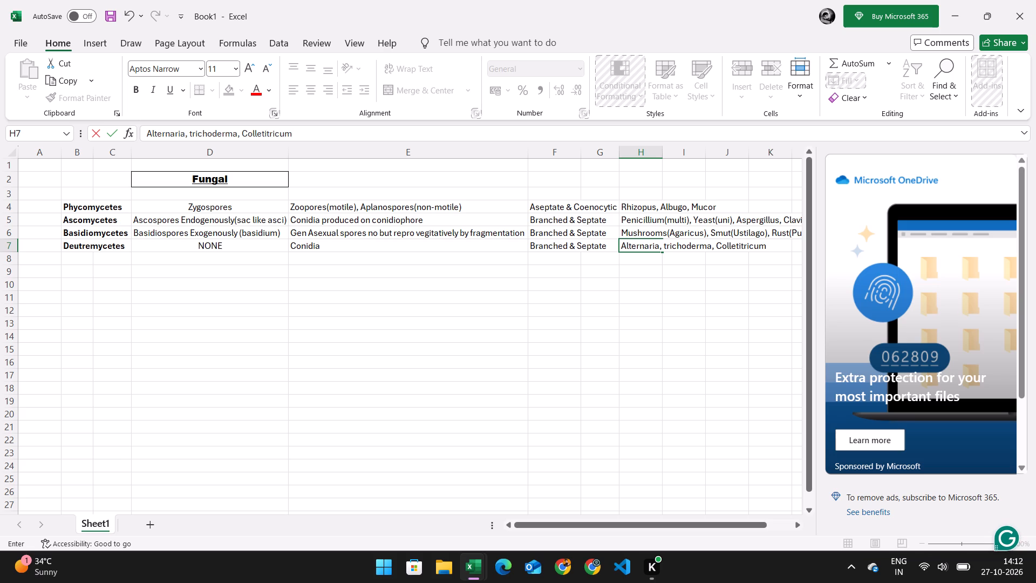
left_click(738, 243)
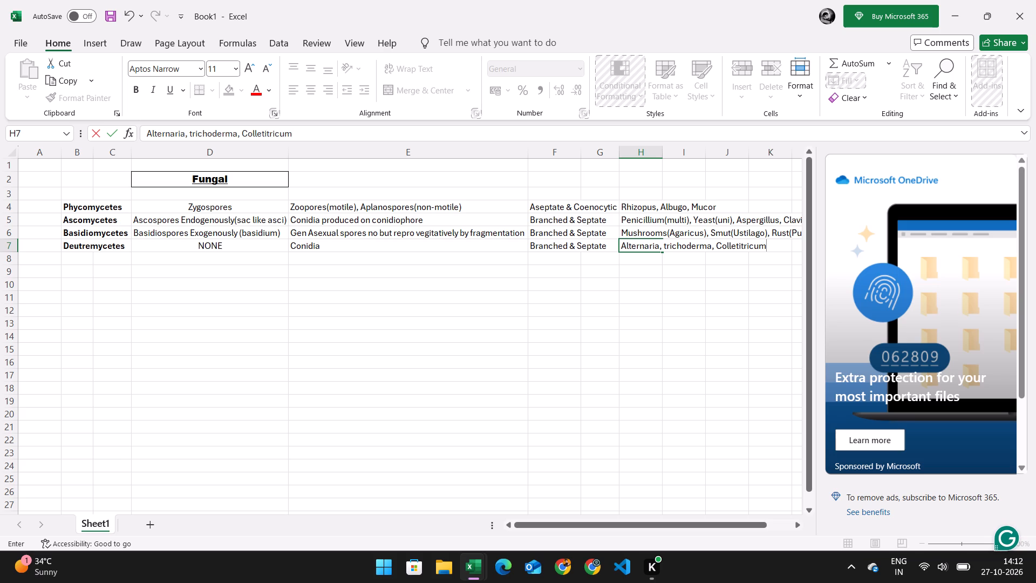
left_click(741, 246)
key("BackSpace")
key("i")
key("BackSpace")
key("o")
left_click(782, 246)
key("BackSpace")
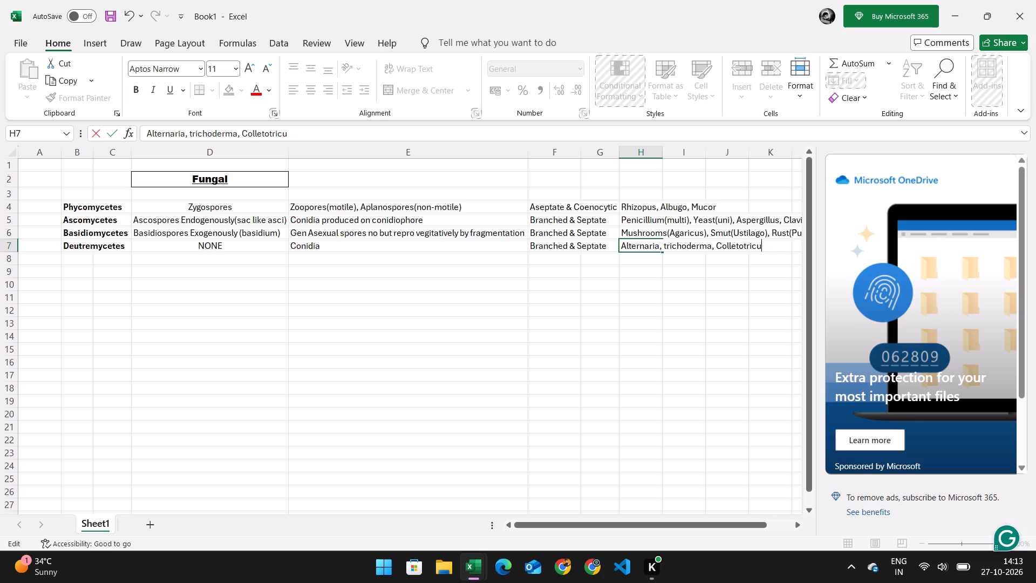
key("BackSpace")
key("BackSpace")
type("chum")
left_click(666, 301)
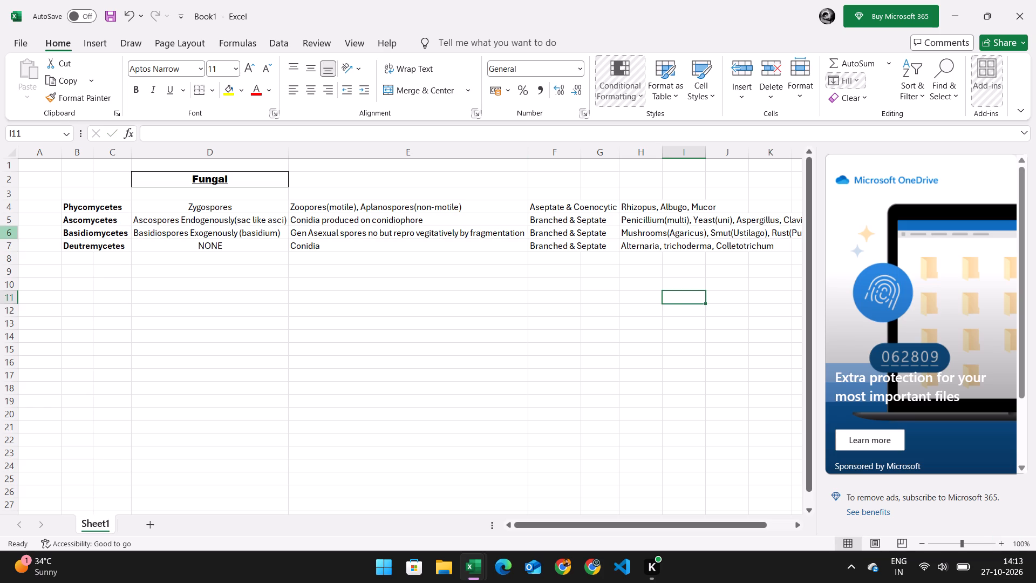
Increase the height of row 5, the Ascomycetes row, to a little over twice that of the neighbouring rows.
left_click_drag(11, 223, 11, 233)
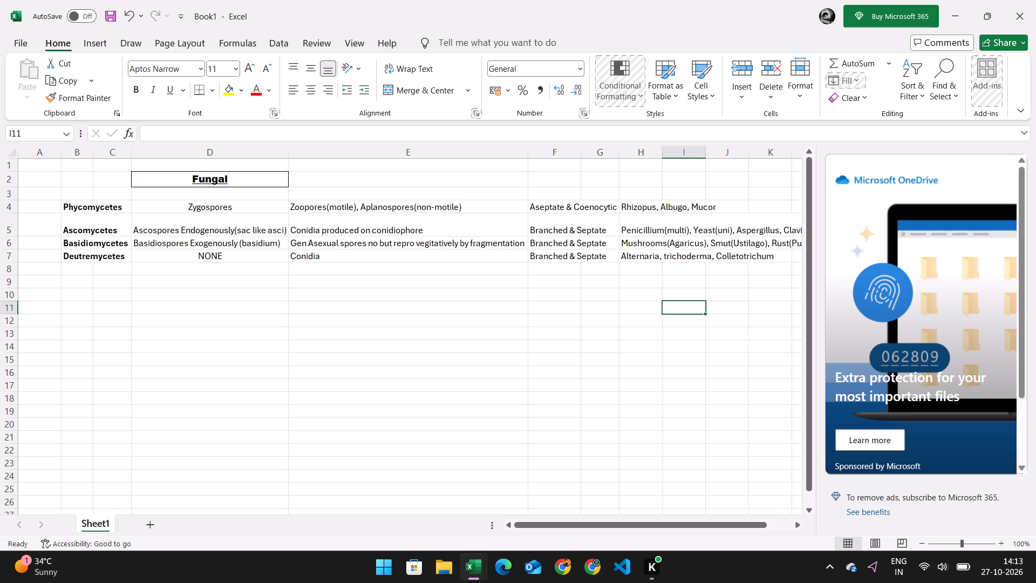
left_click_drag(11, 233, 11, 236)
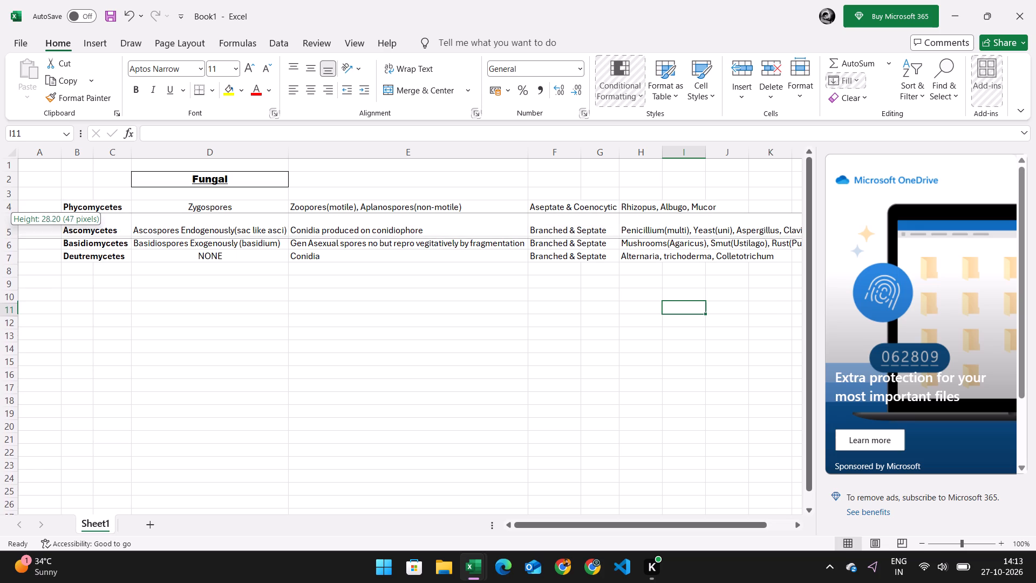
left_click_drag(11, 236, 11, 239)
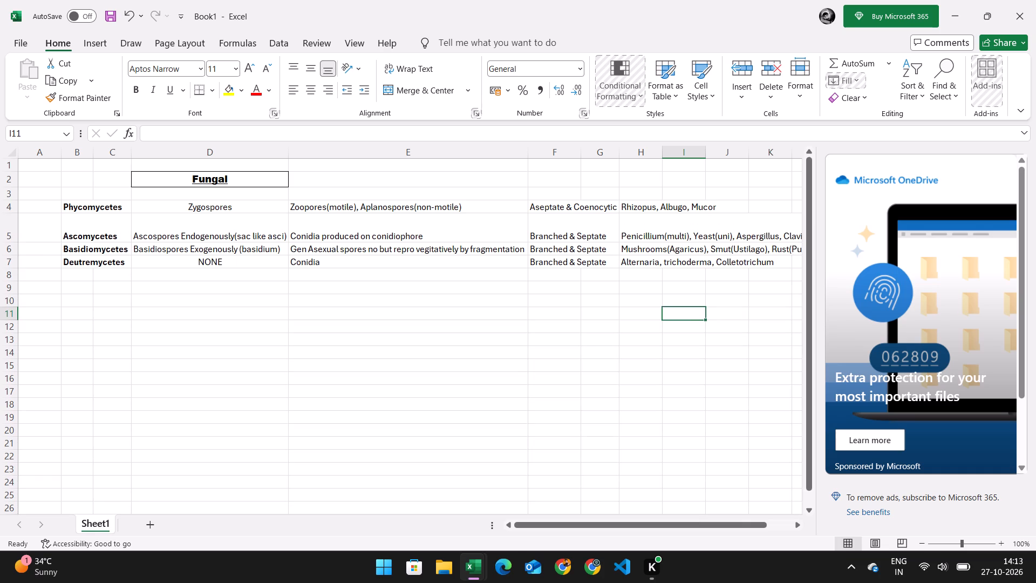
Align the Ascomycetes entries in cells D5 through H5 to the top and left after trying centre, middle and right alignment.
scroll(697, 192, "left", 3)
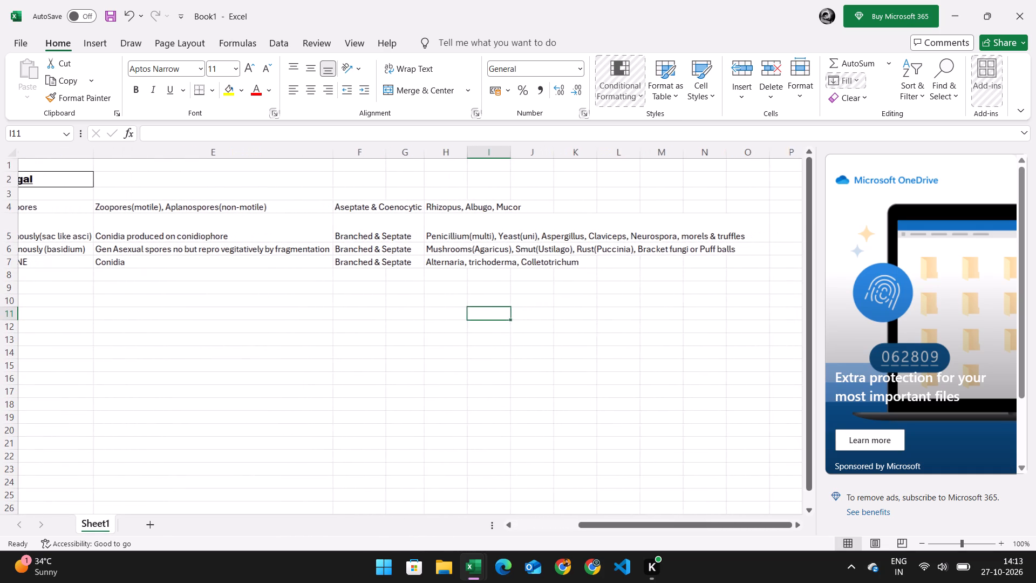
scroll(697, 192, "left", 1)
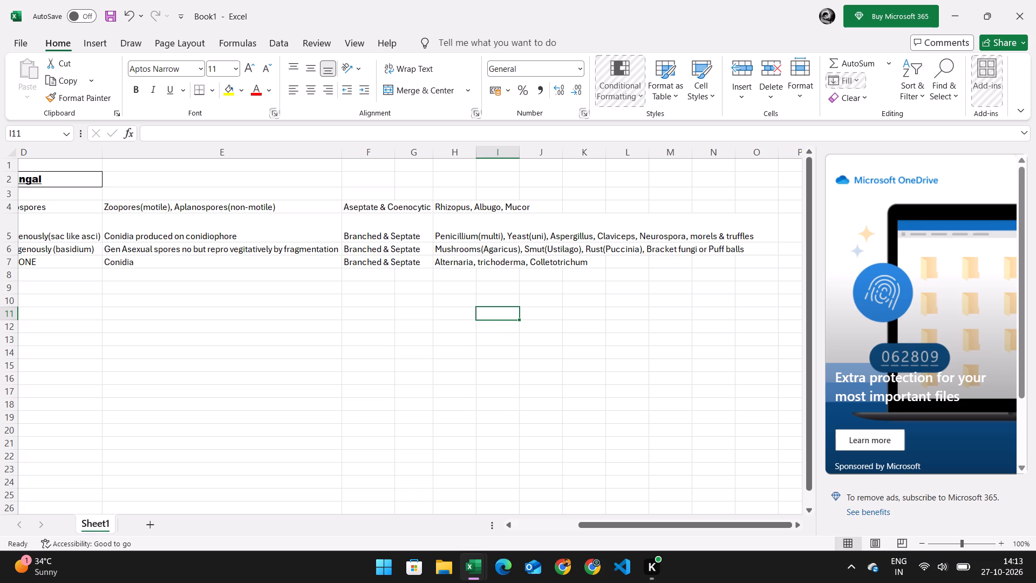
left_click_drag(159, 231, 191, 213)
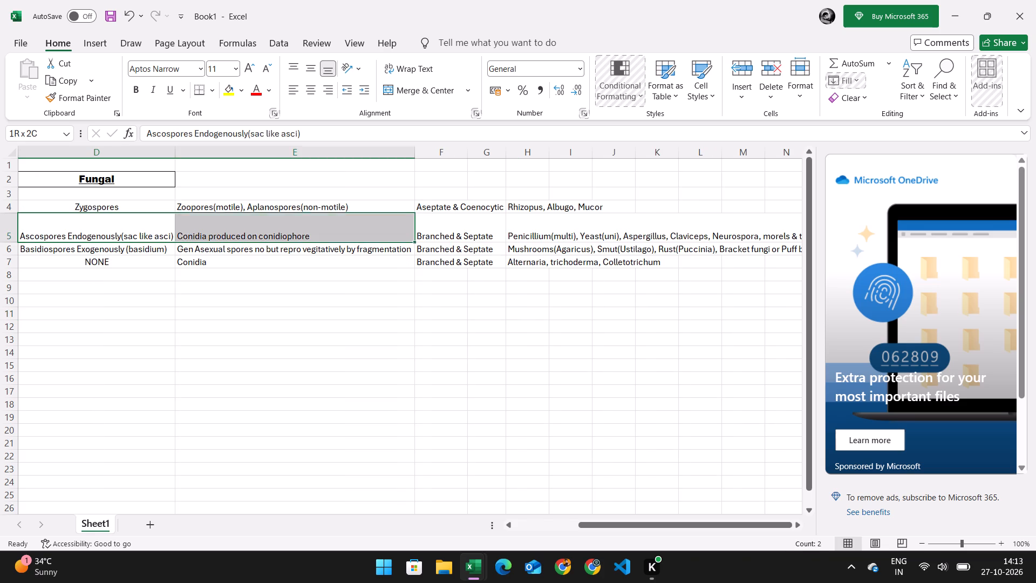
left_click_drag(191, 213, 533, 234)
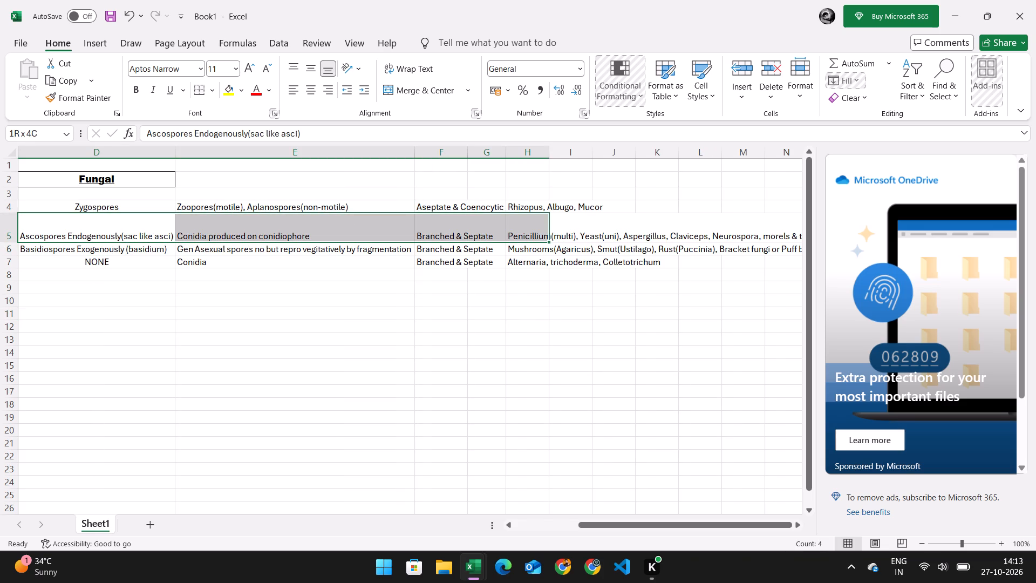
left_click_drag(533, 234, 540, 238)
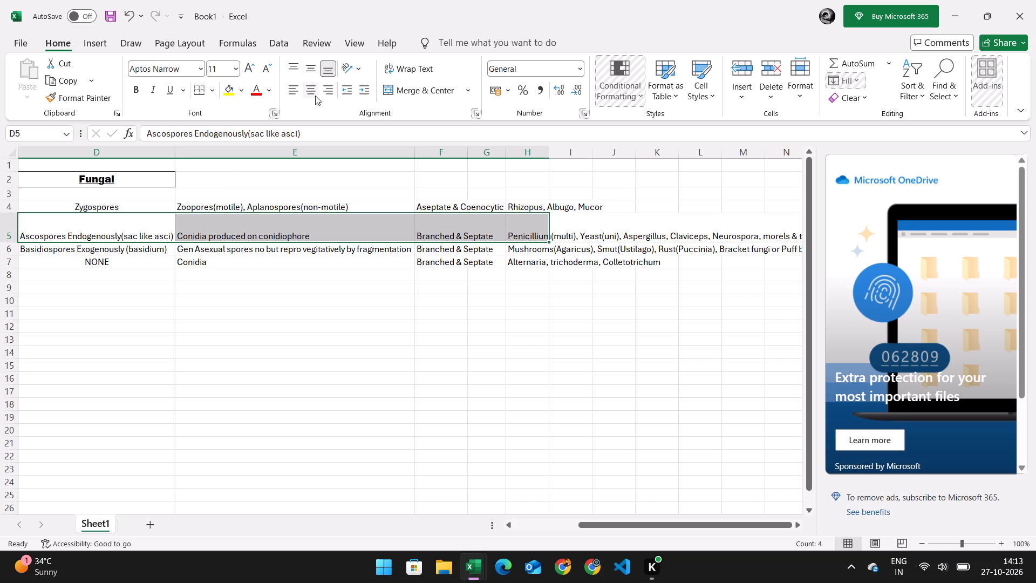
left_click(315, 96)
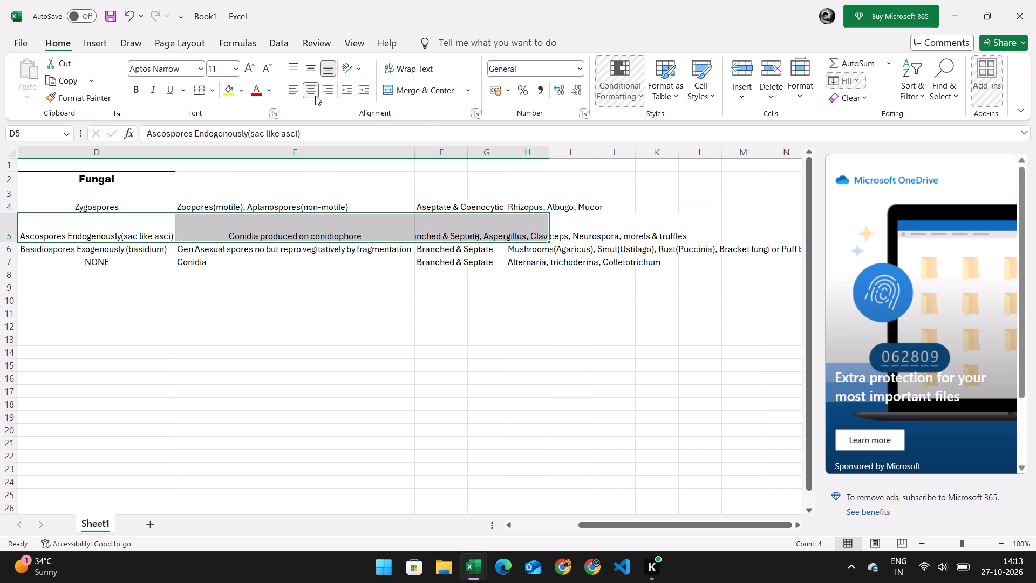
left_click(311, 73)
left_click(295, 89)
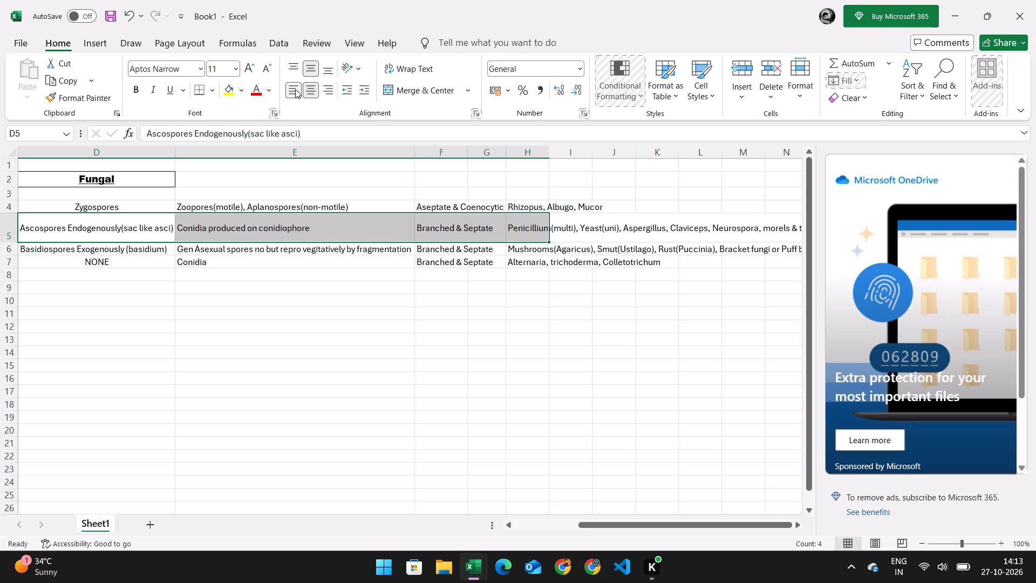
left_click(290, 67)
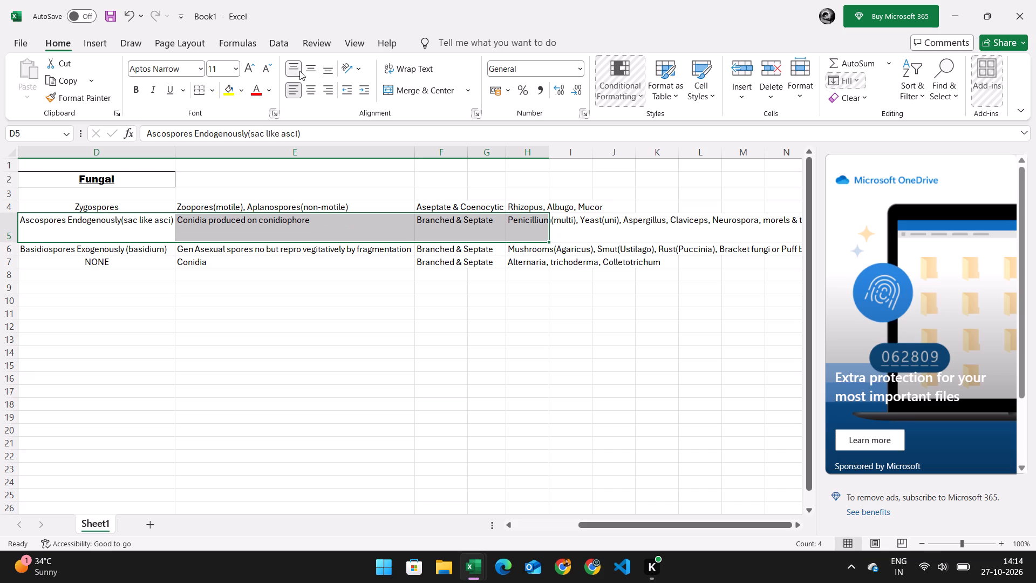
left_click(333, 96)
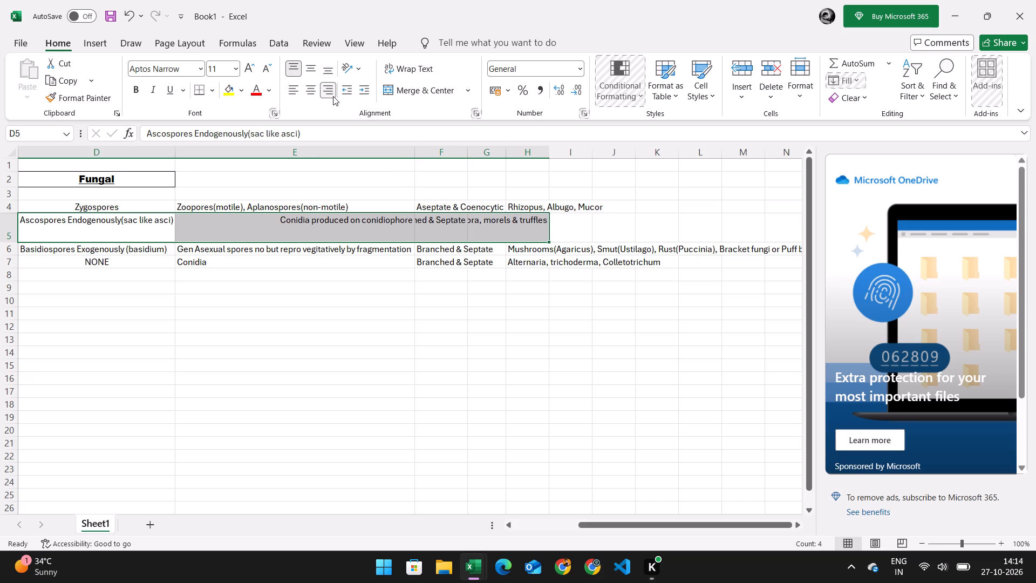
left_click(298, 86)
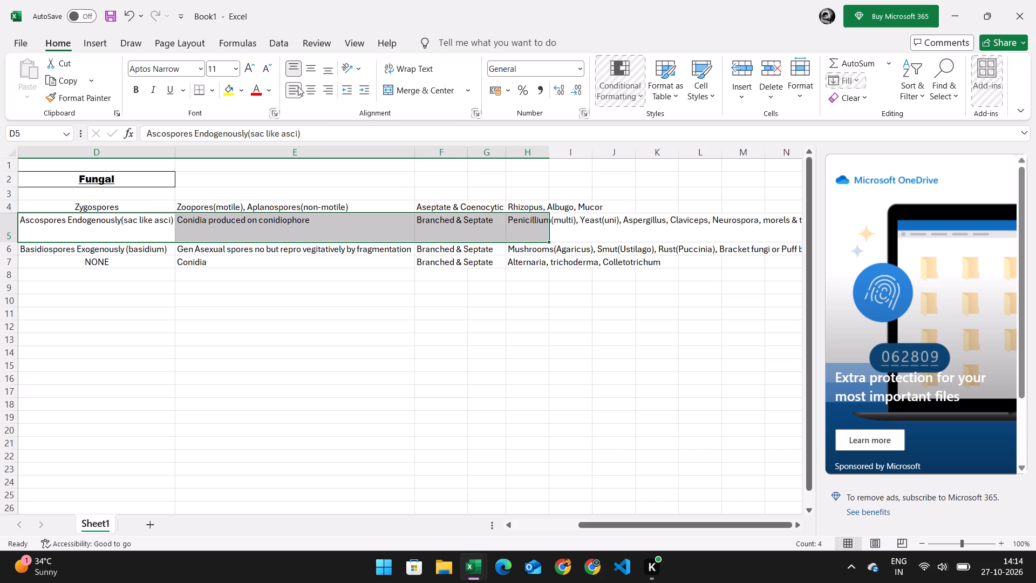
double_click(298, 86)
left_click(315, 325)
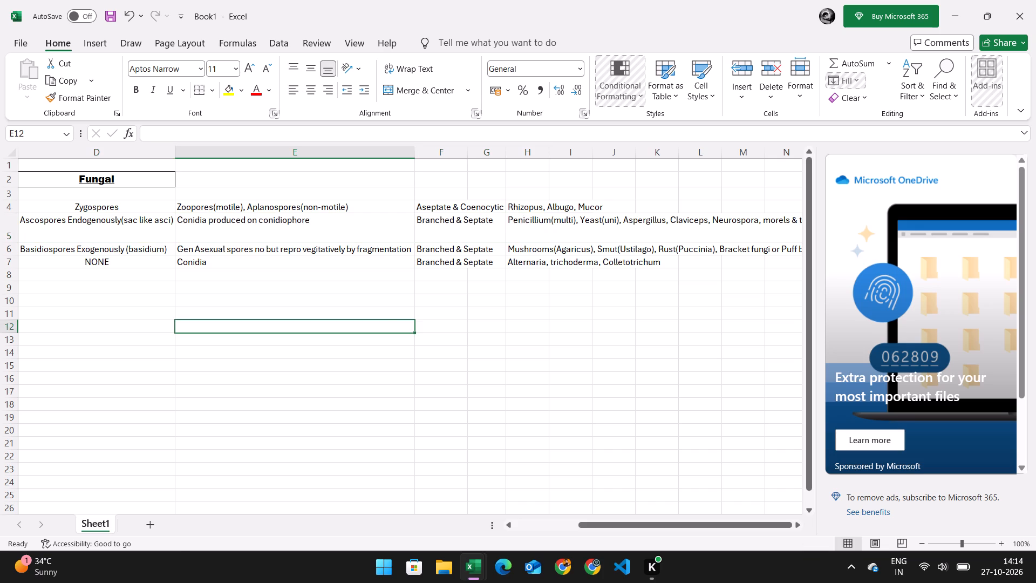
Reduce the height of row 5, the Ascomycetes row, to about 14 points so it matches the neighbouring rows.
left_click(383, 322)
scroll(594, 274, "left", 1)
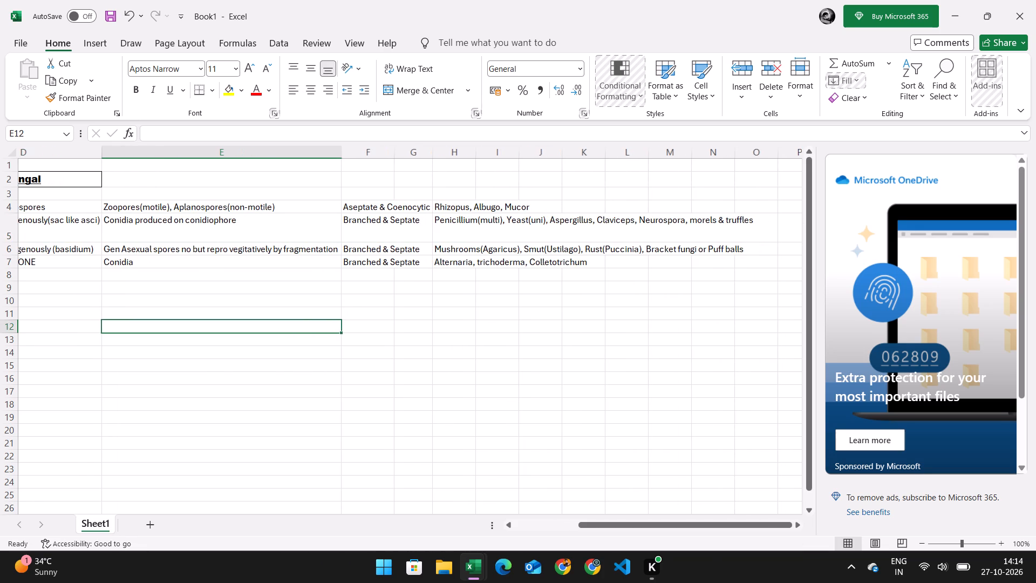
scroll(594, 274, "left", 3)
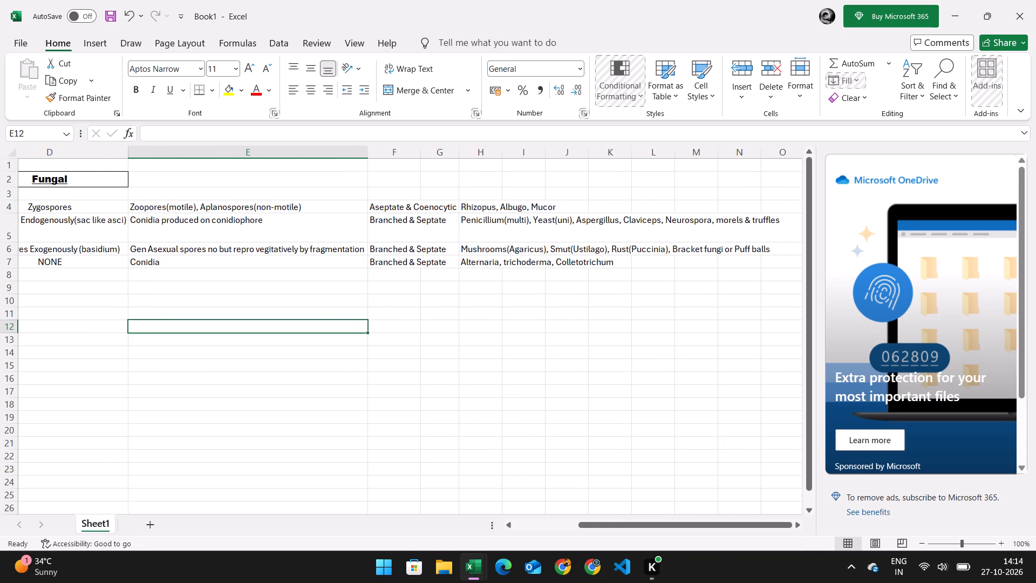
left_click(524, 225)
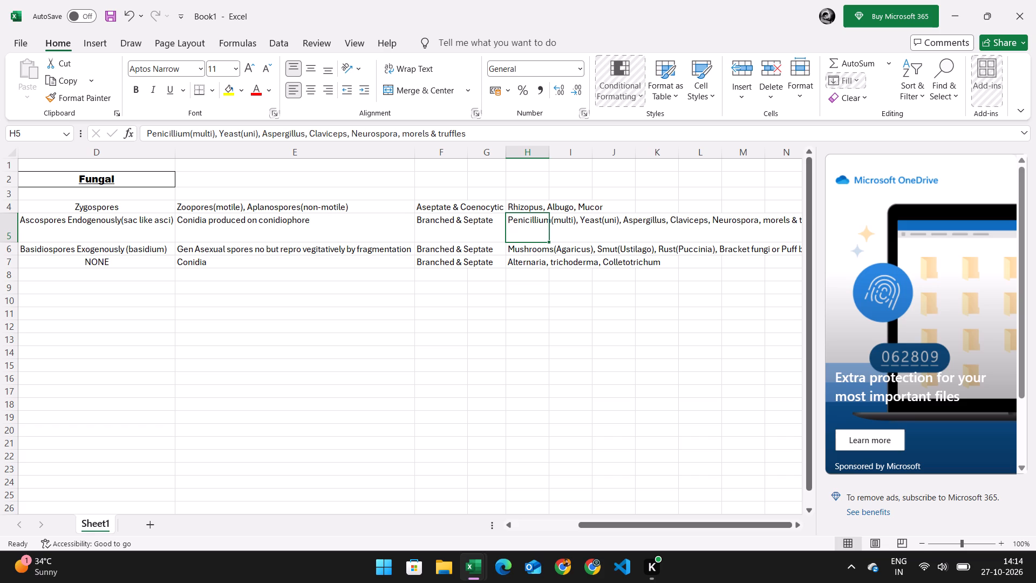
scroll(524, 225, "left", 1)
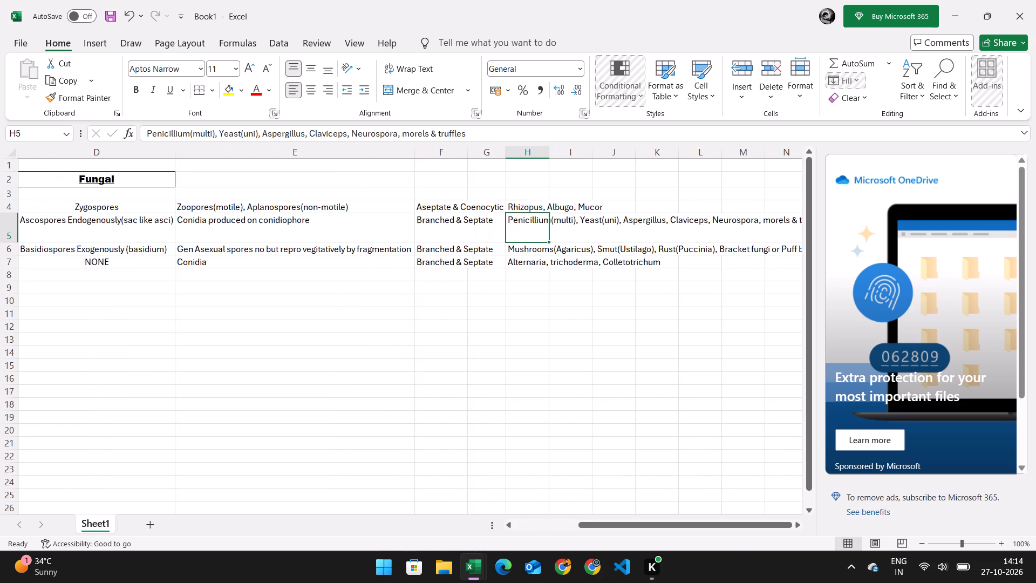
scroll(524, 225, "left", 3)
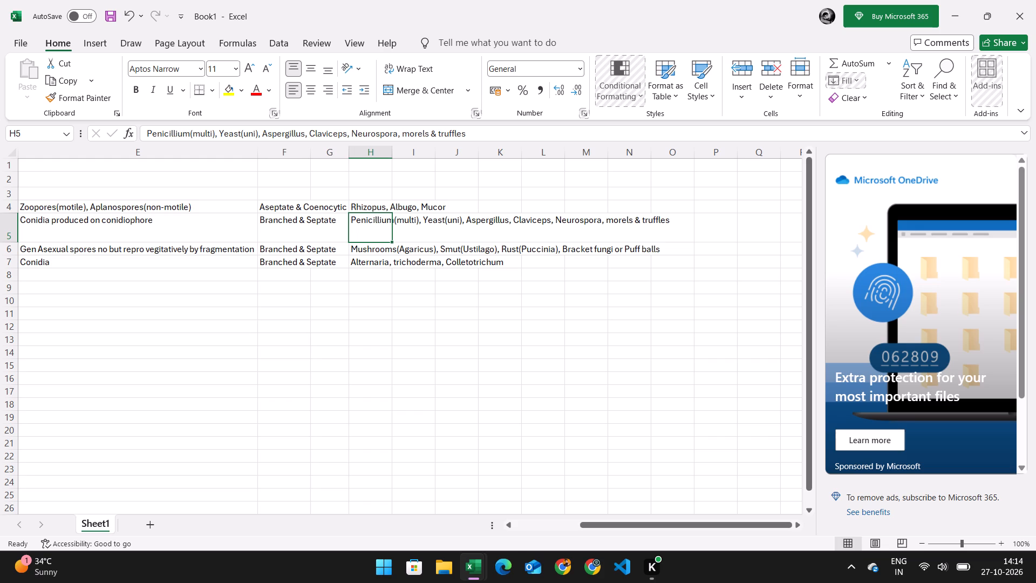
scroll(524, 225, "right", 4)
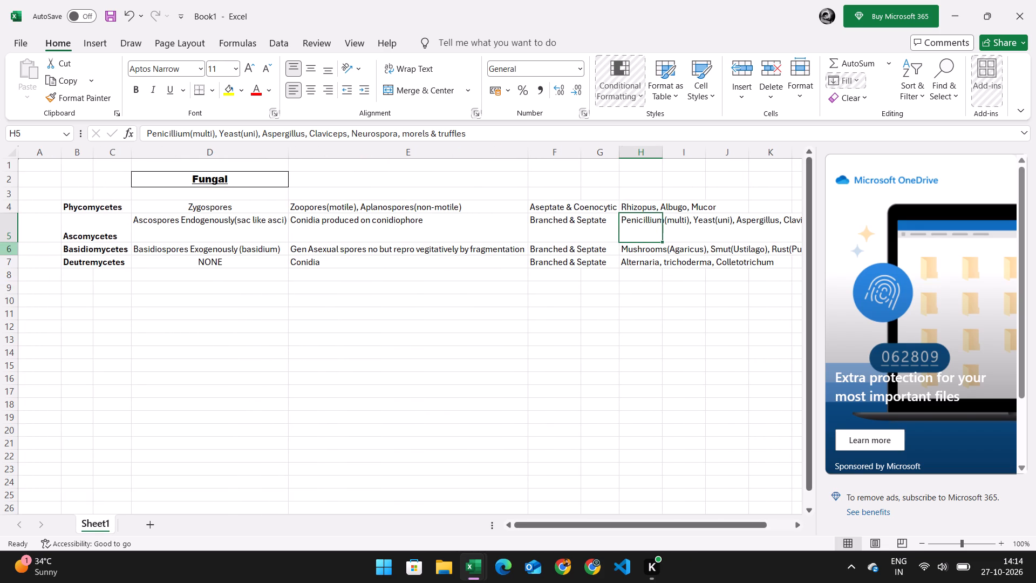
left_click_drag(12, 243, 20, 229)
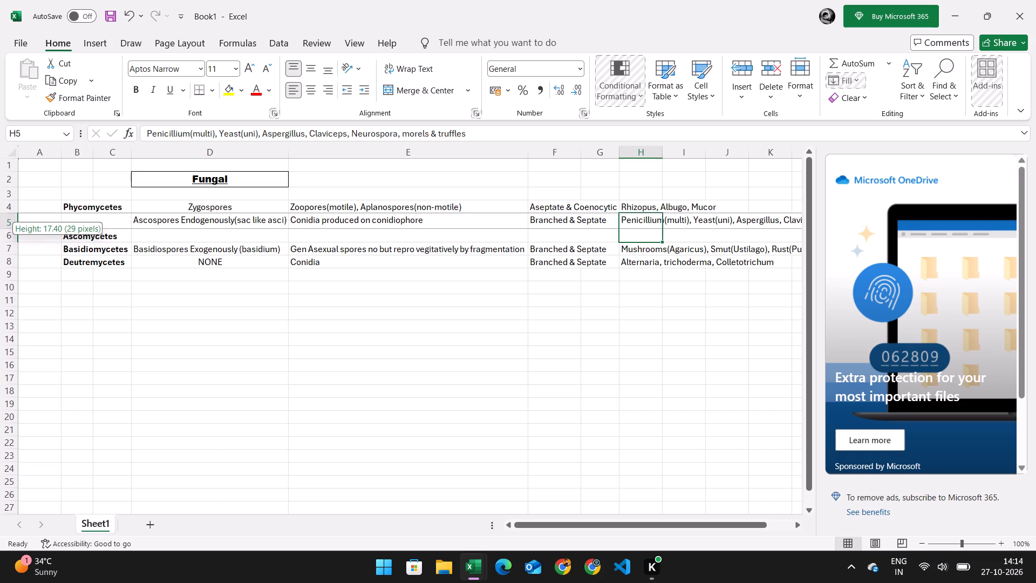
left_click_drag(20, 229, 20, 228)
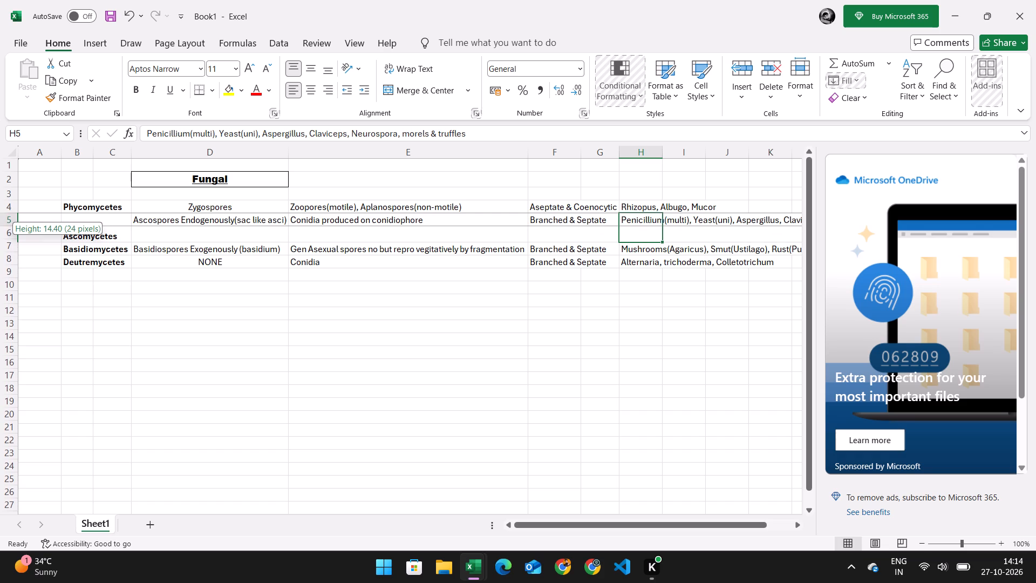
left_click_drag(20, 228, 21, 226)
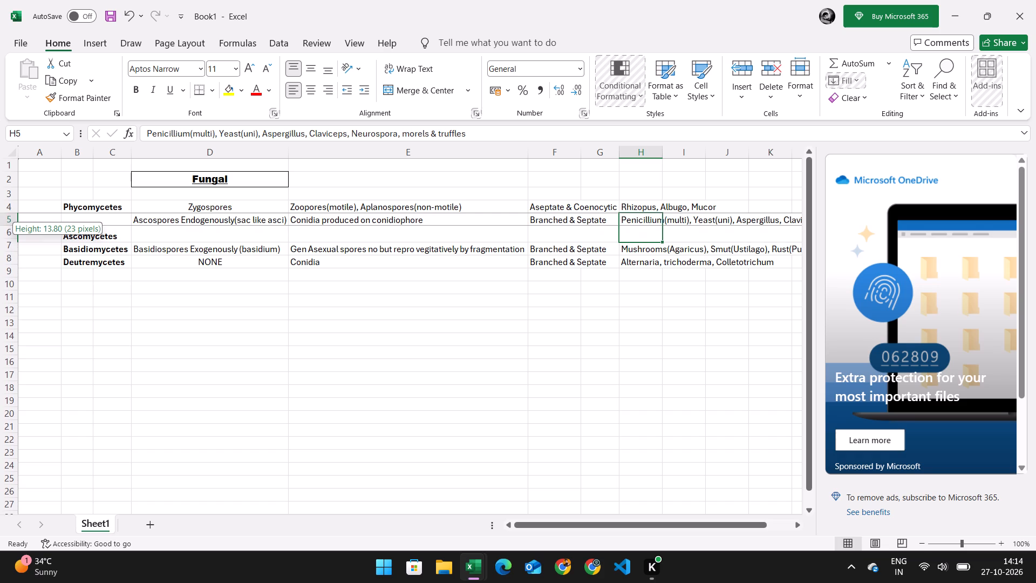
left_click_drag(21, 226, 21, 227)
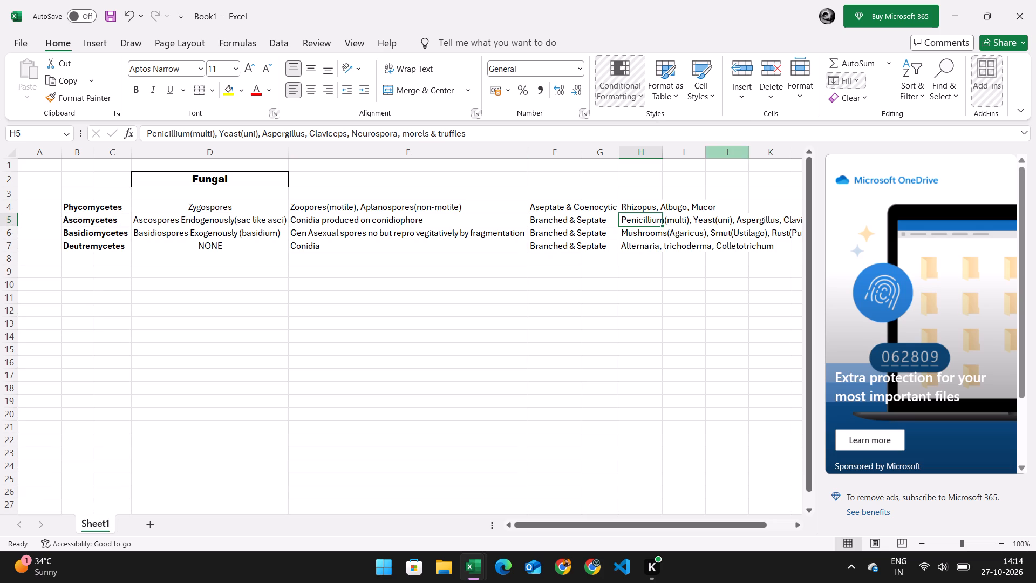
Merge cells H5:O6 across, keeping the Ascomycetes and Basidiomycetes example lists in separate rows.
scroll(718, 154, "right", 1)
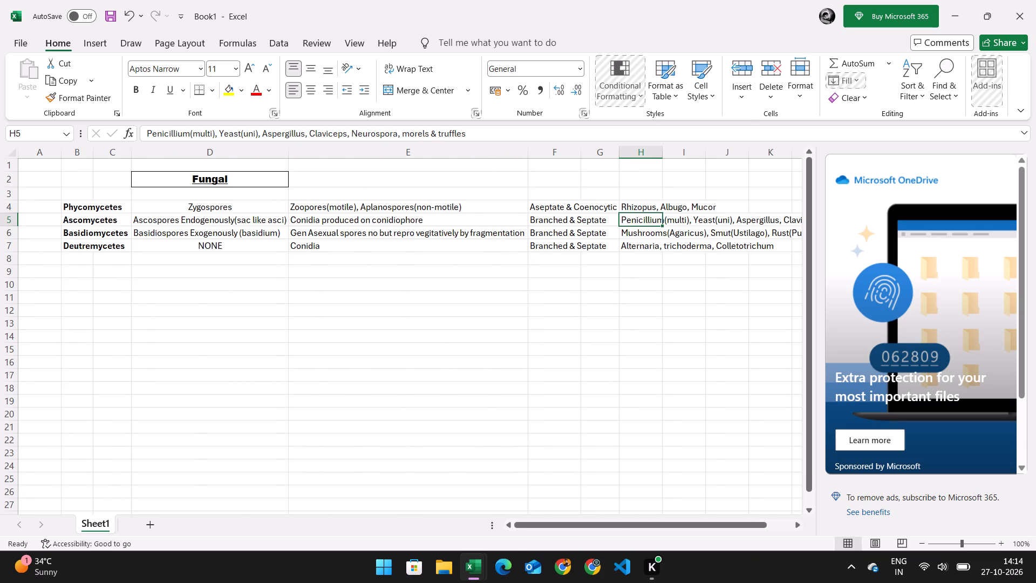
scroll(702, 290, "left", 6)
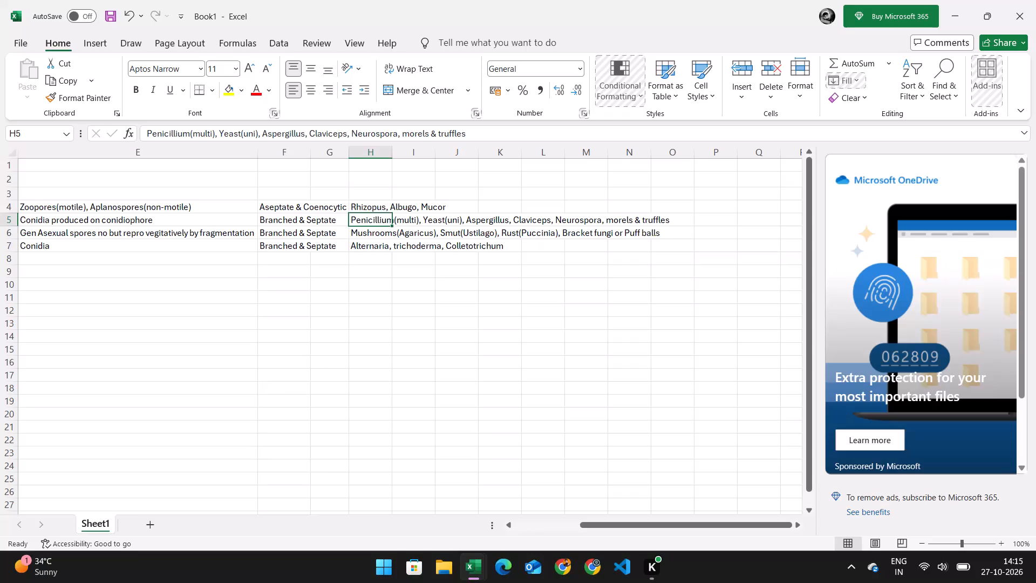
left_click_drag(369, 222, 540, 214)
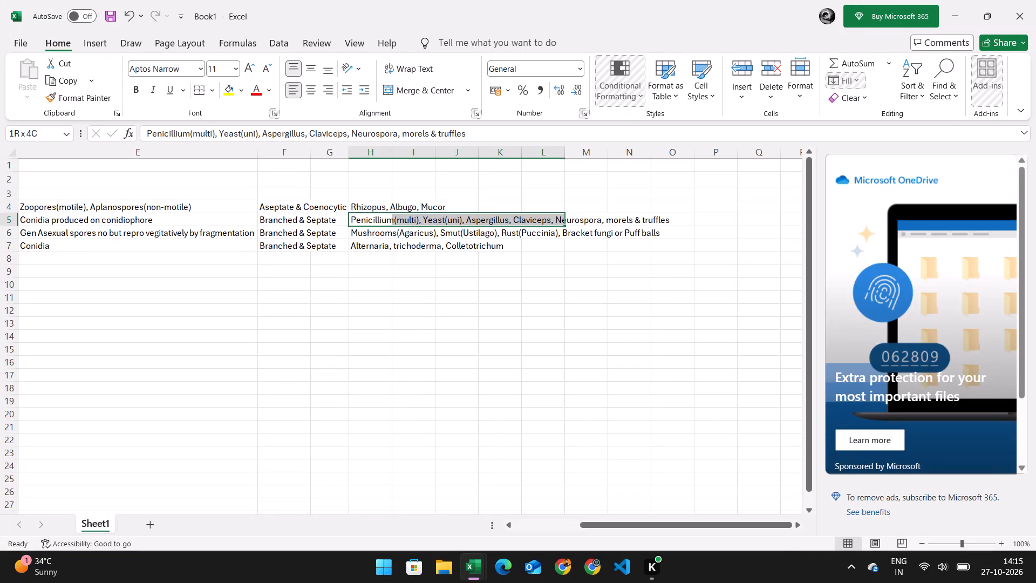
left_click_drag(540, 214, 659, 216)
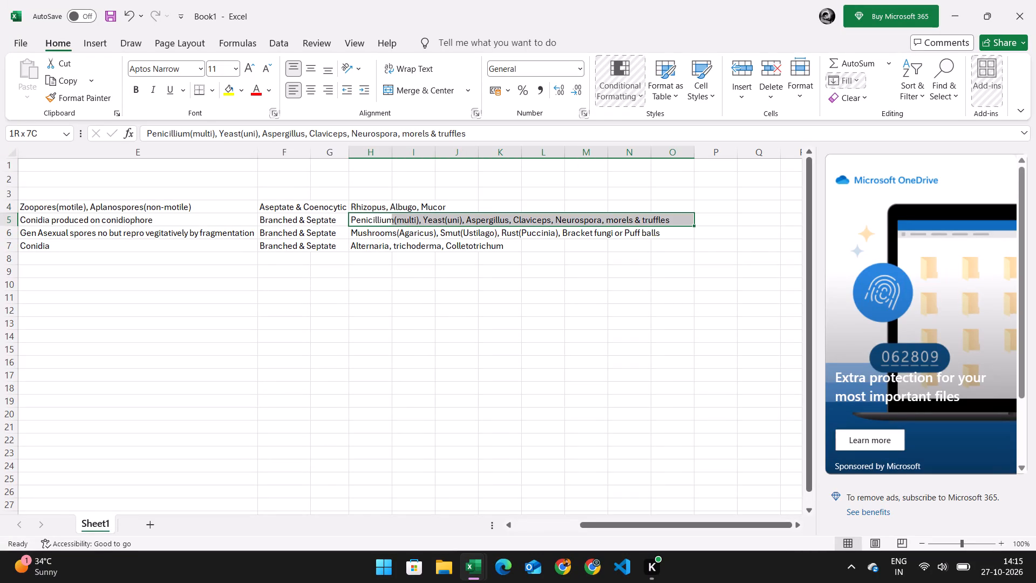
left_click_drag(659, 216, 659, 223)
left_click_drag(659, 223, 659, 227)
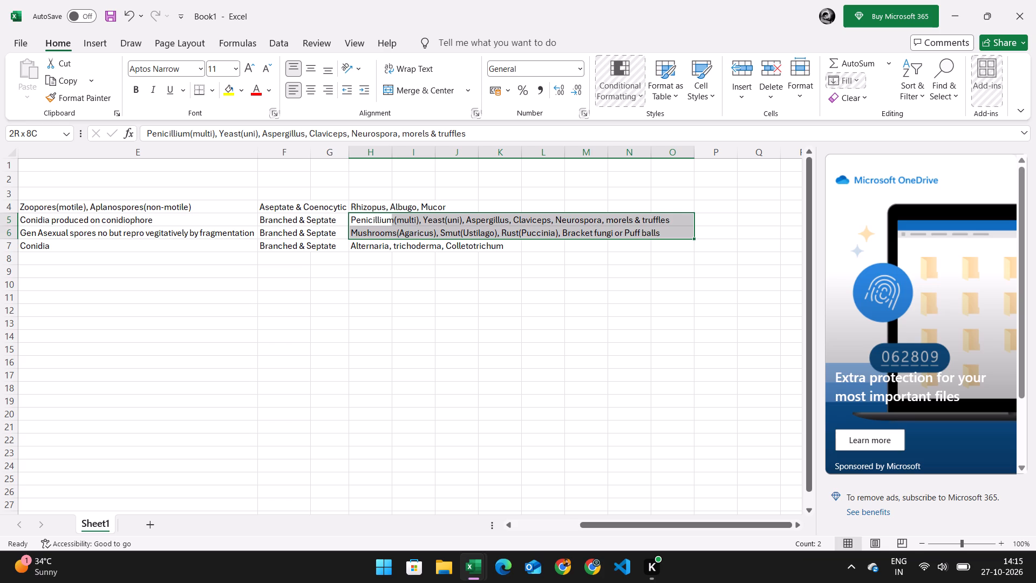
left_click_drag(659, 227, 659, 231)
left_click(466, 91)
left_click(445, 126)
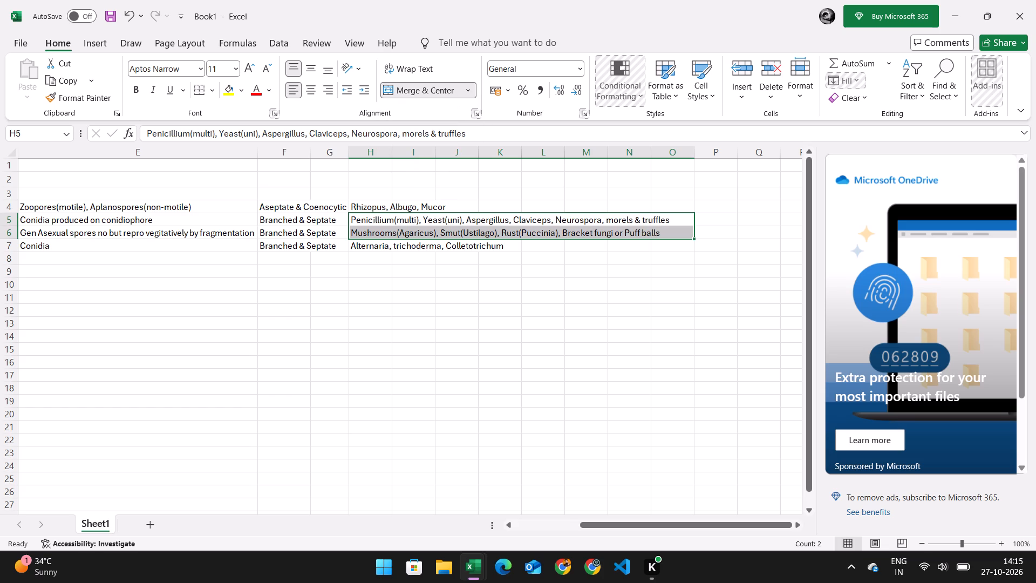
left_click(405, 241)
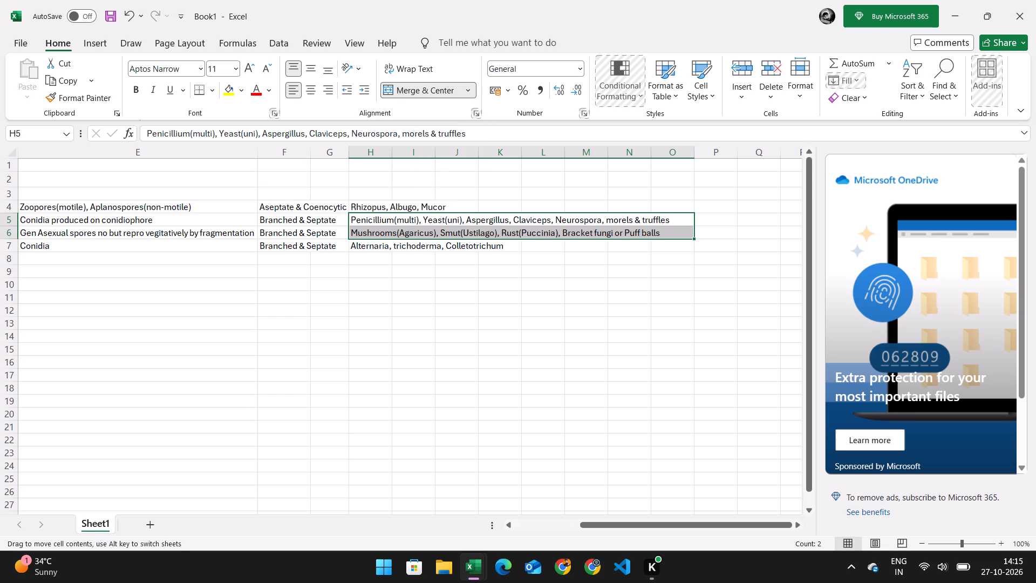
Merge cells H7:K7 across to hold the Deutremycetes example organisms.
left_click(386, 246)
left_click_drag(385, 246, 396, 245)
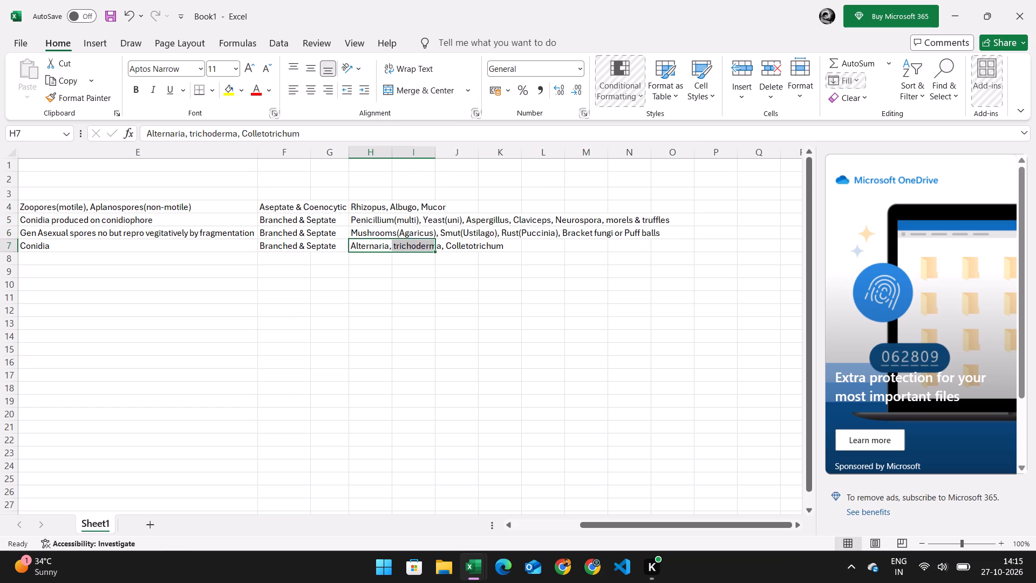
left_click_drag(396, 245, 492, 246)
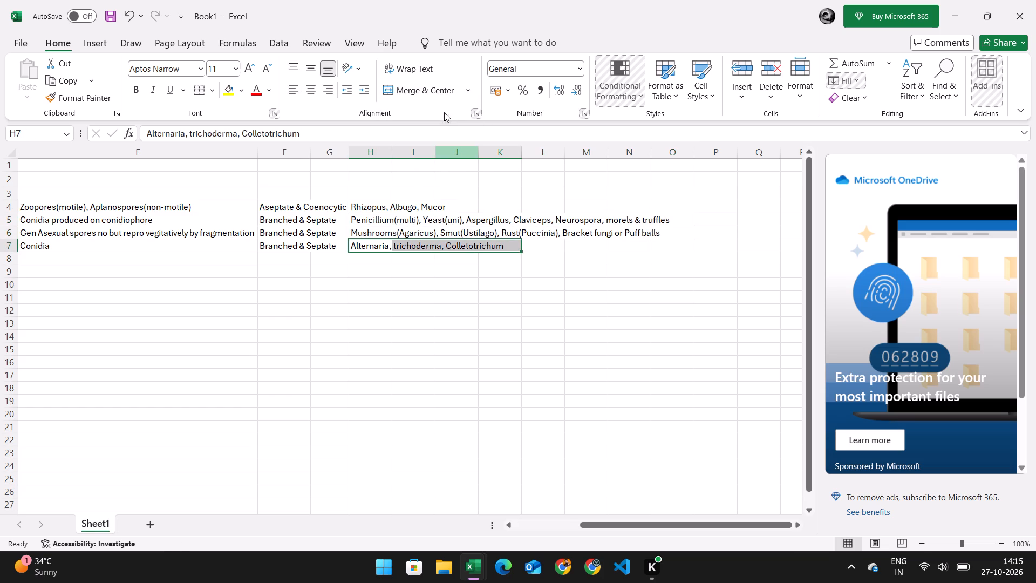
left_click(467, 89)
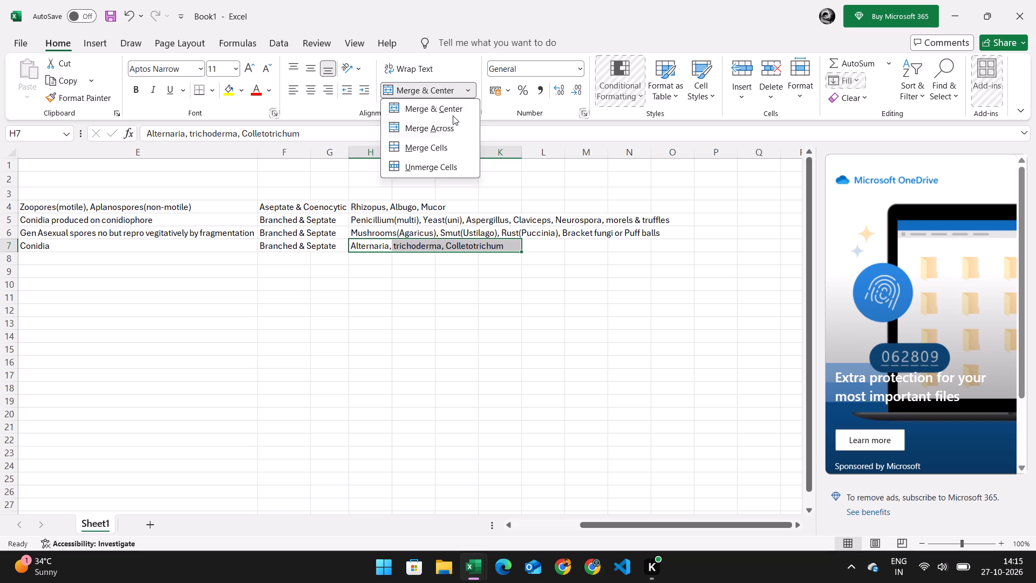
left_click(442, 127)
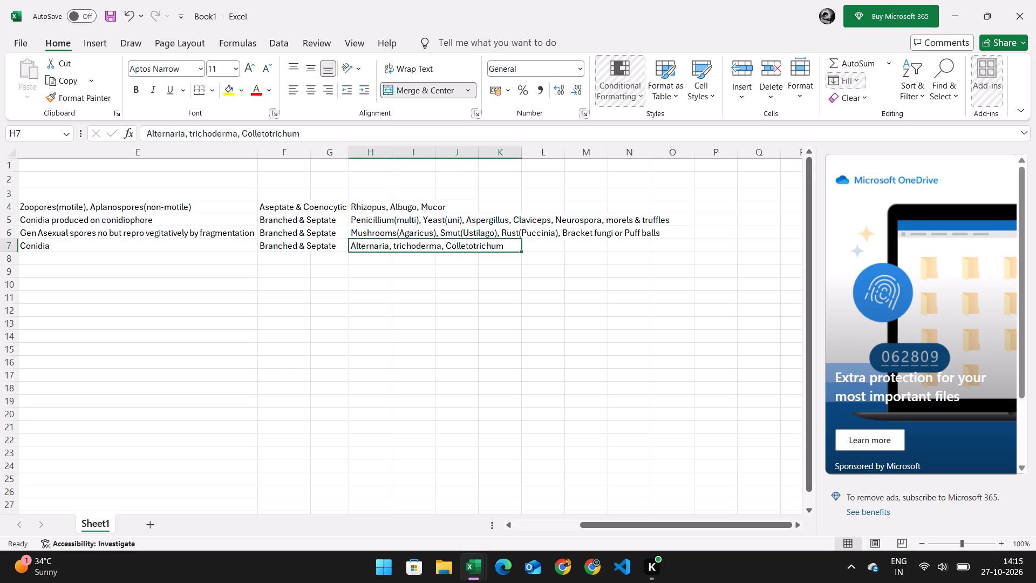
Merge cells H4:J4 across to hold the Phycomycetes example organisms.
left_click(376, 205)
left_click_drag(376, 205, 452, 198)
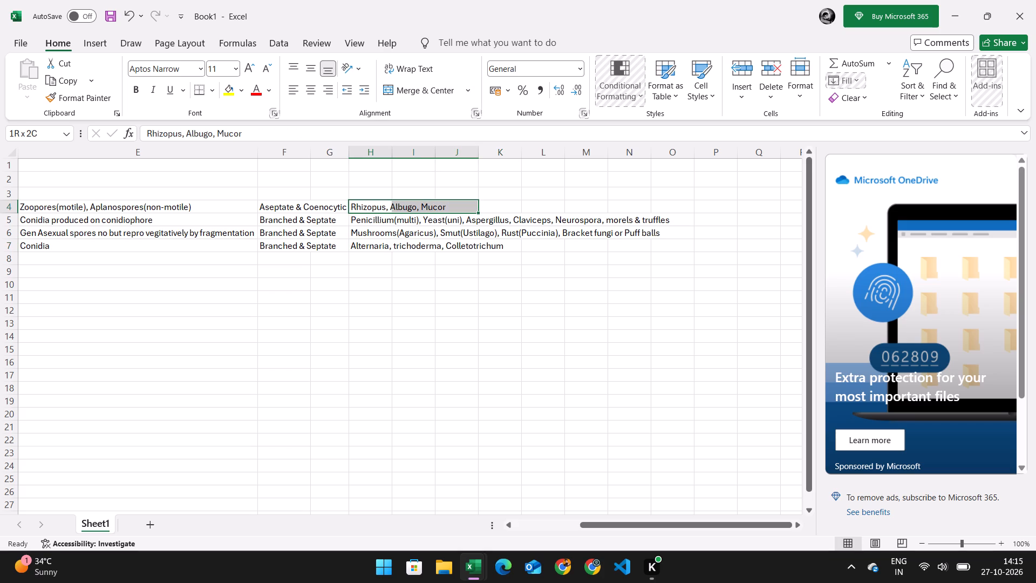
left_click_drag(452, 198, 453, 211)
left_click(468, 87)
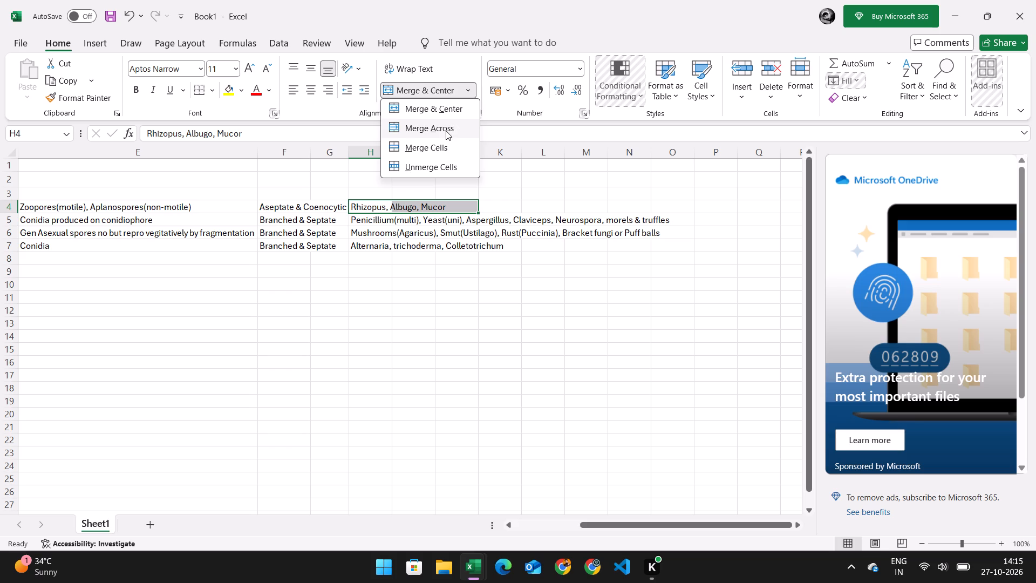
left_click(446, 130)
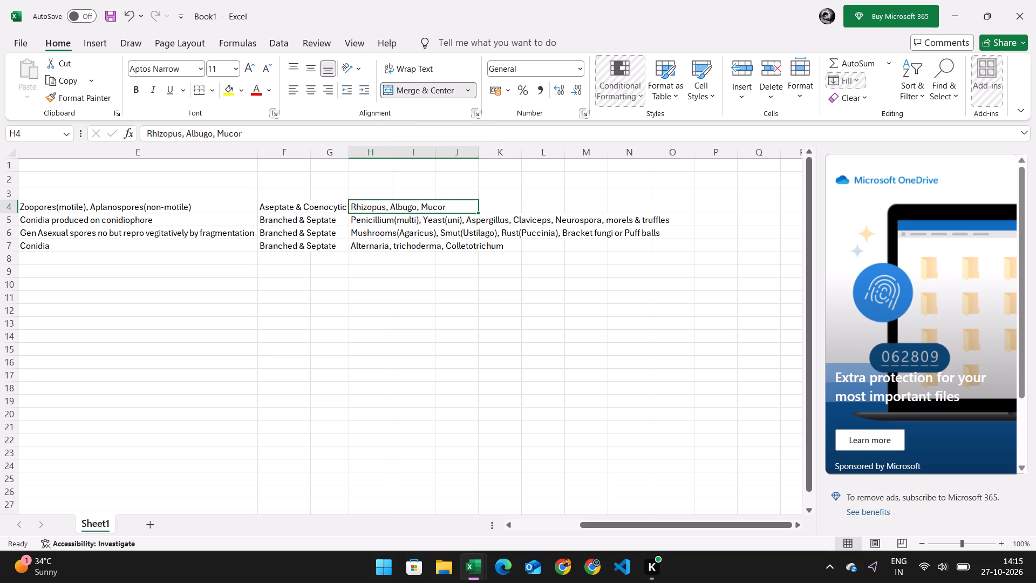
Widen columns G and E slightly so the Aseptate & Coenocytic entry and the longest asexual spore description fit.
left_click(521, 294)
scroll(521, 294, "right", 2)
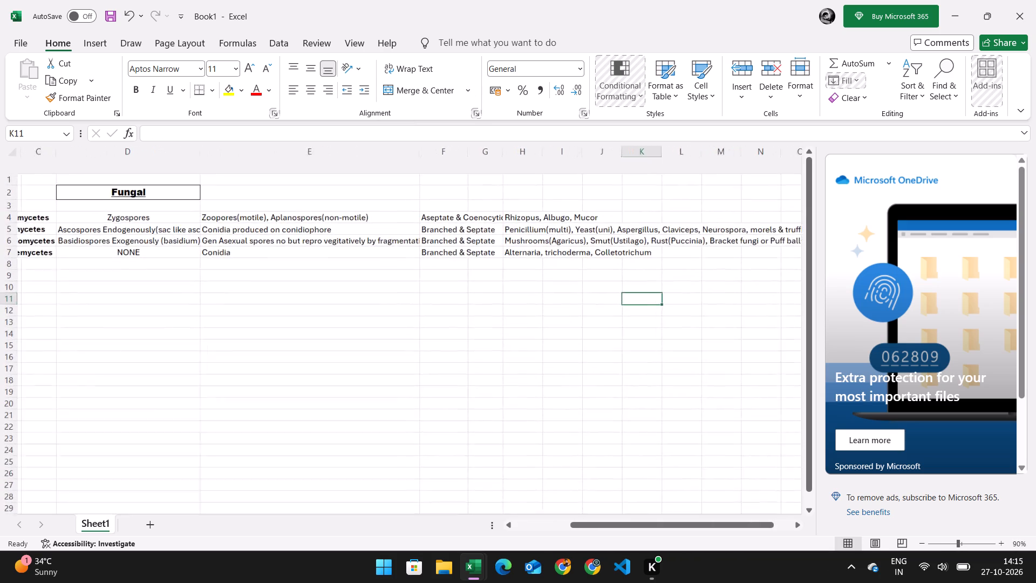
scroll(509, 274, "up", 1)
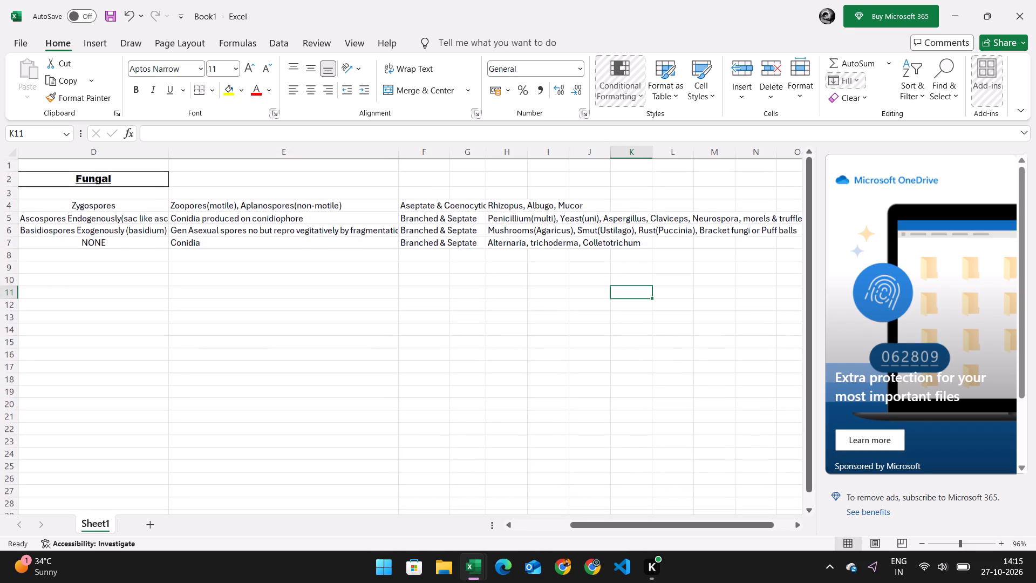
left_click(486, 150)
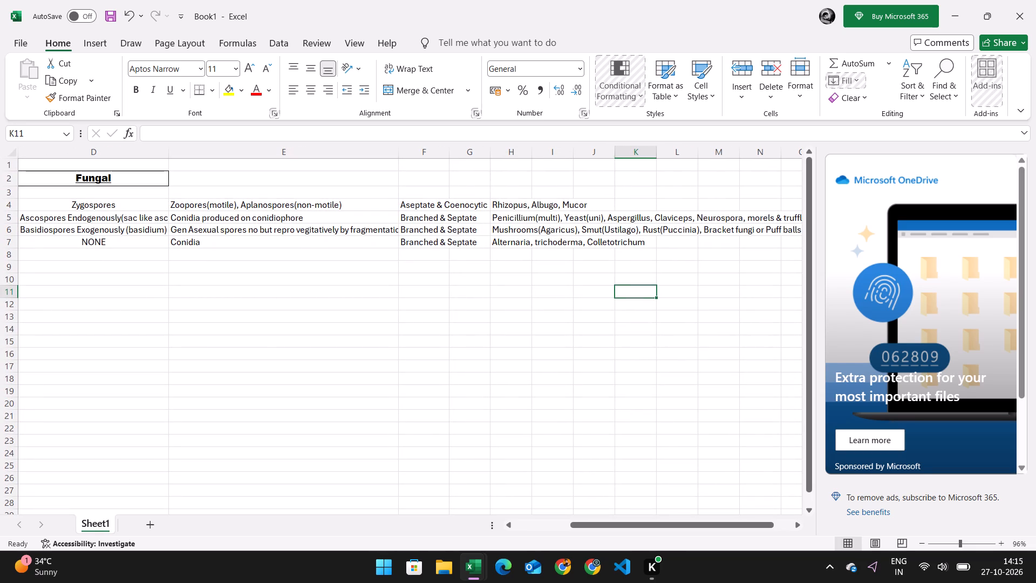
left_click_drag(399, 152, 409, 152)
left_click(409, 152)
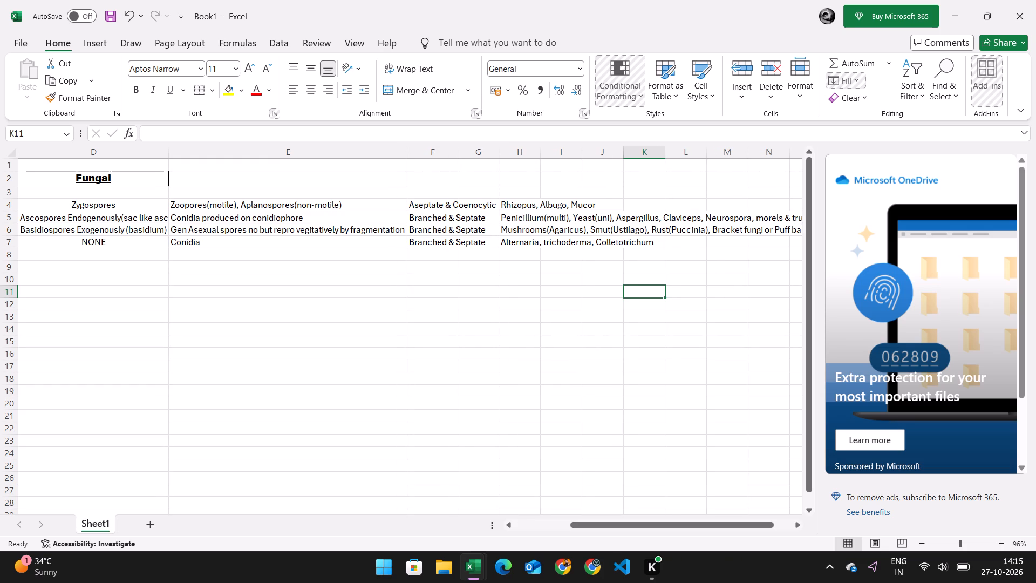
Widen column D to about 32.8 so the Ascospores Endogenously entry fits inside its cell.
left_click_drag(169, 152, 178, 152)
left_click_drag(178, 152, 174, 152)
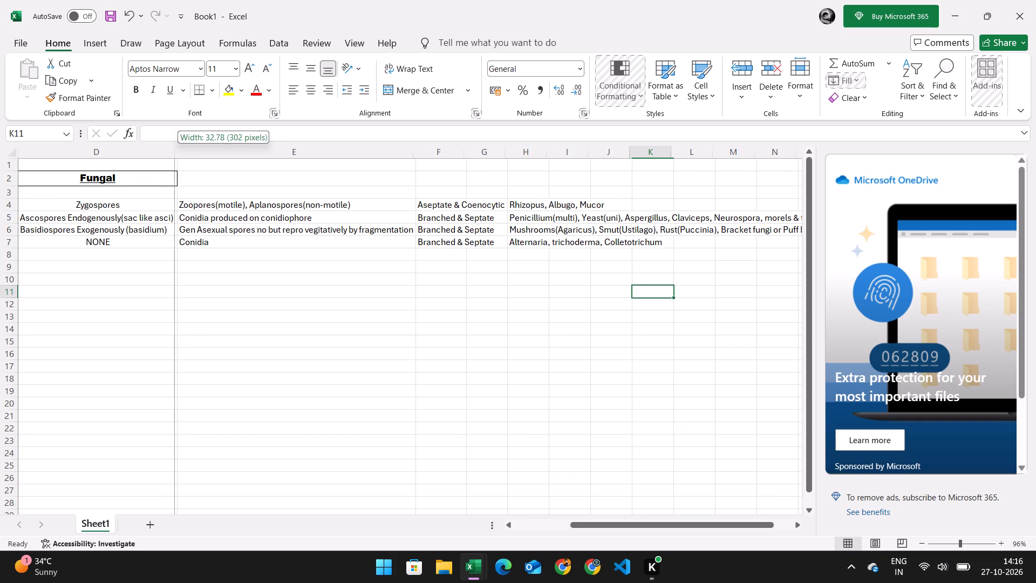
left_click_drag(174, 152, 169, 146)
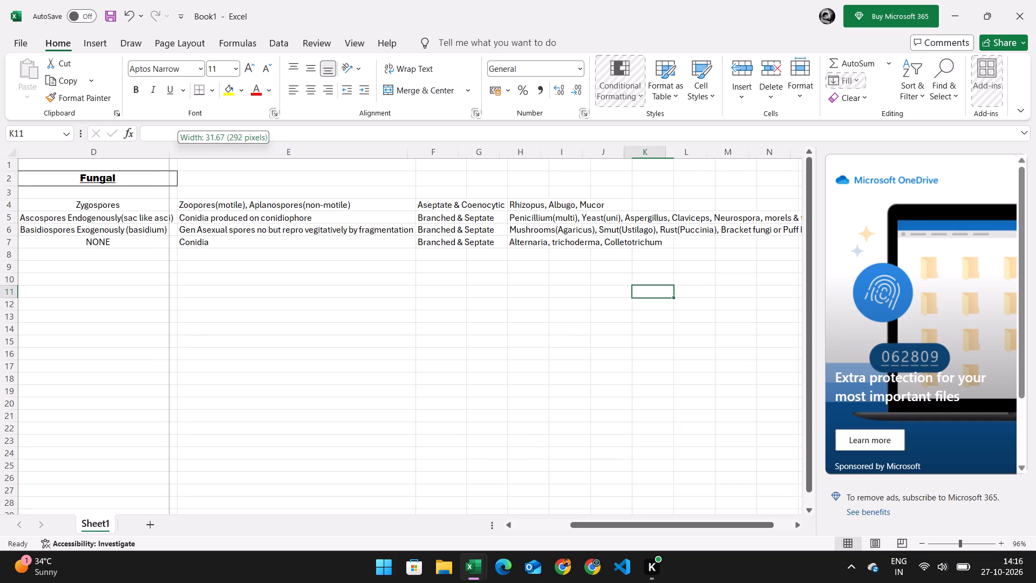
left_click_drag(169, 146, 175, 145)
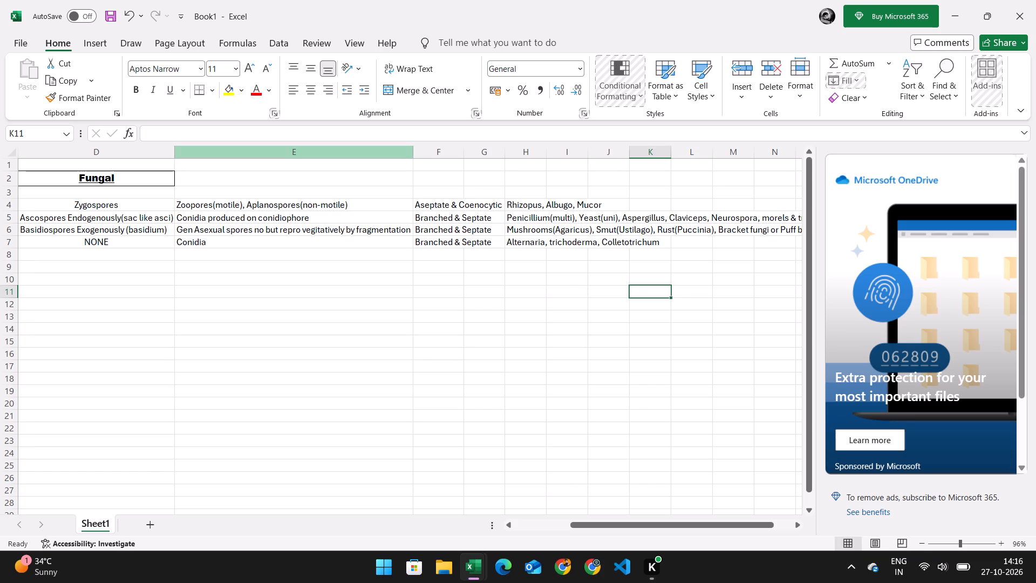
Left-align the whole Ascomycetes row, cells B5 through O5.
scroll(117, 236, "right", 1)
scroll(74, 218, "right", 1)
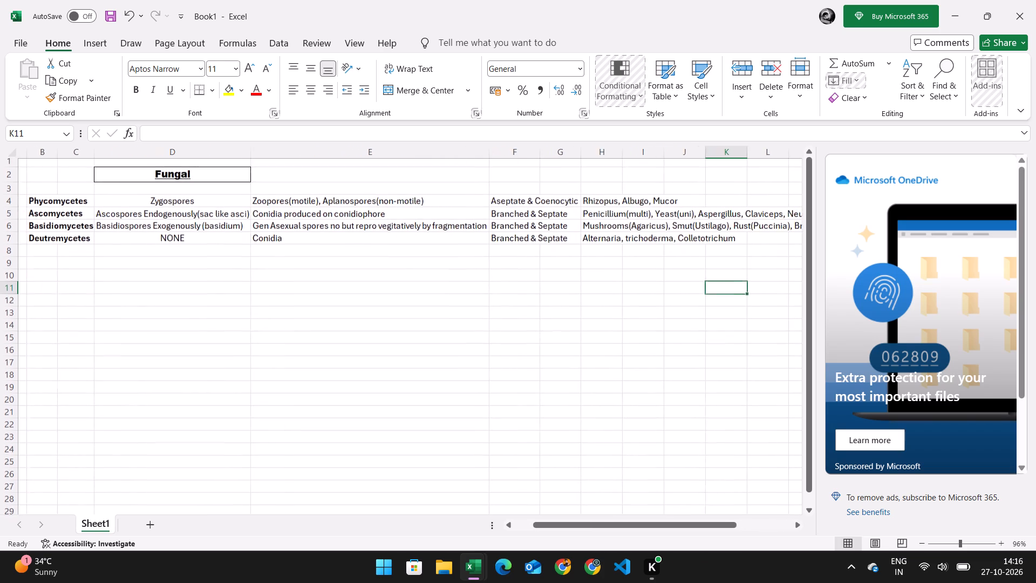
scroll(74, 218, "right", 1)
left_click_drag(87, 217, 759, 232)
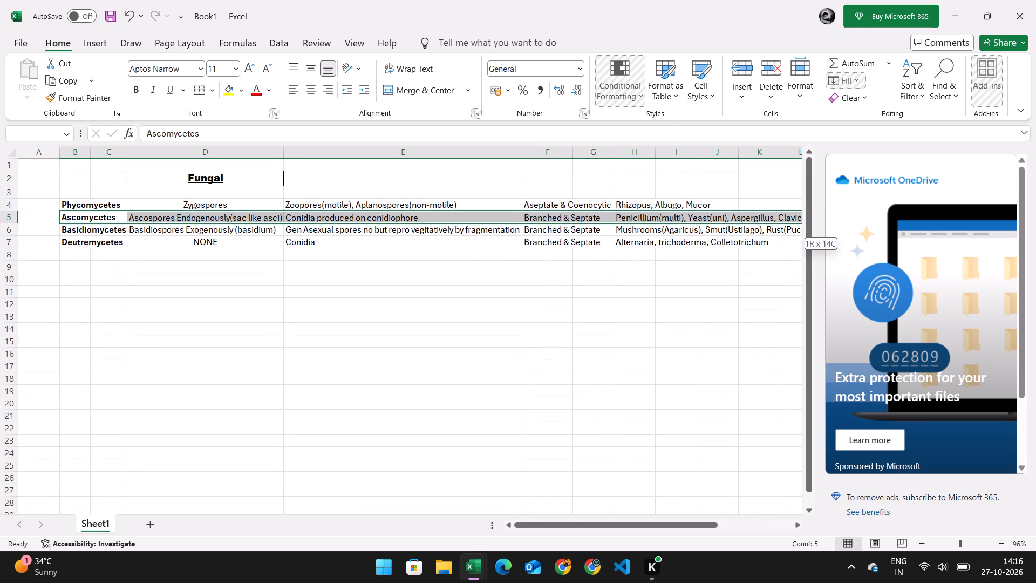
left_click_drag(759, 232, 756, 222)
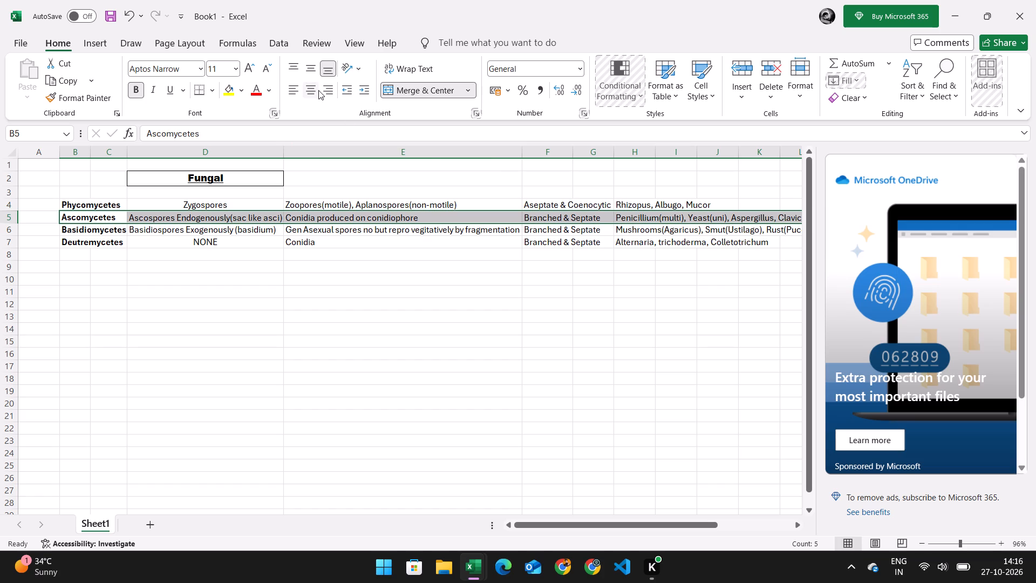
left_click(295, 94)
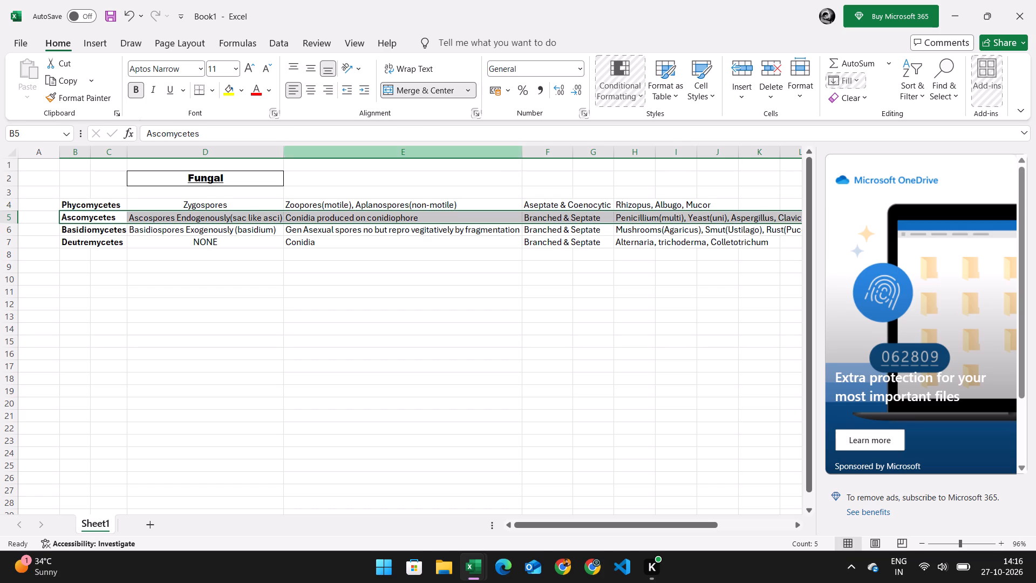
left_click(561, 374)
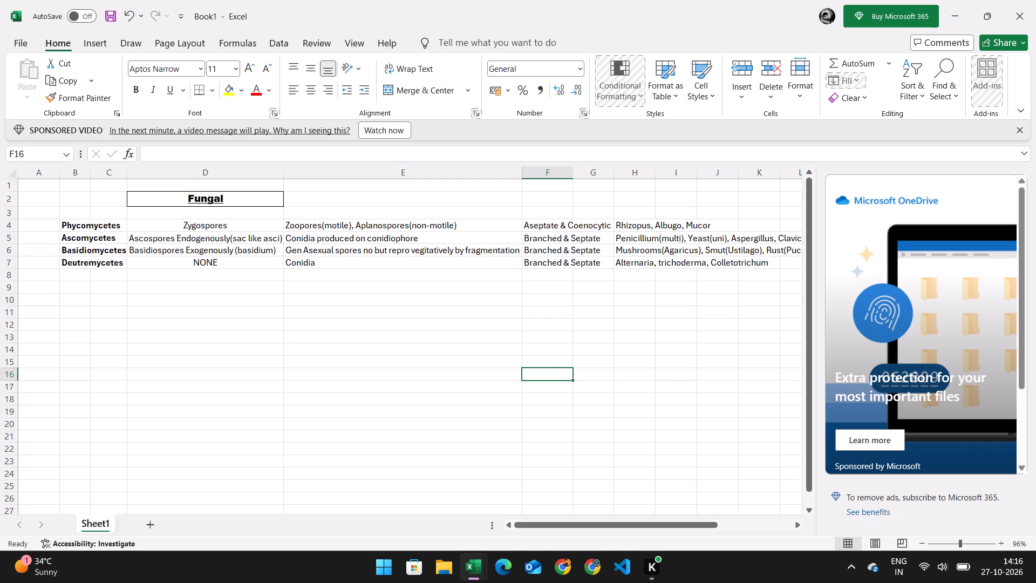
Narrow columns J, K and L slightly, keeping K just wide enough for the Ascomycetes examples to fit within column O.
scroll(561, 374, "down", 1)
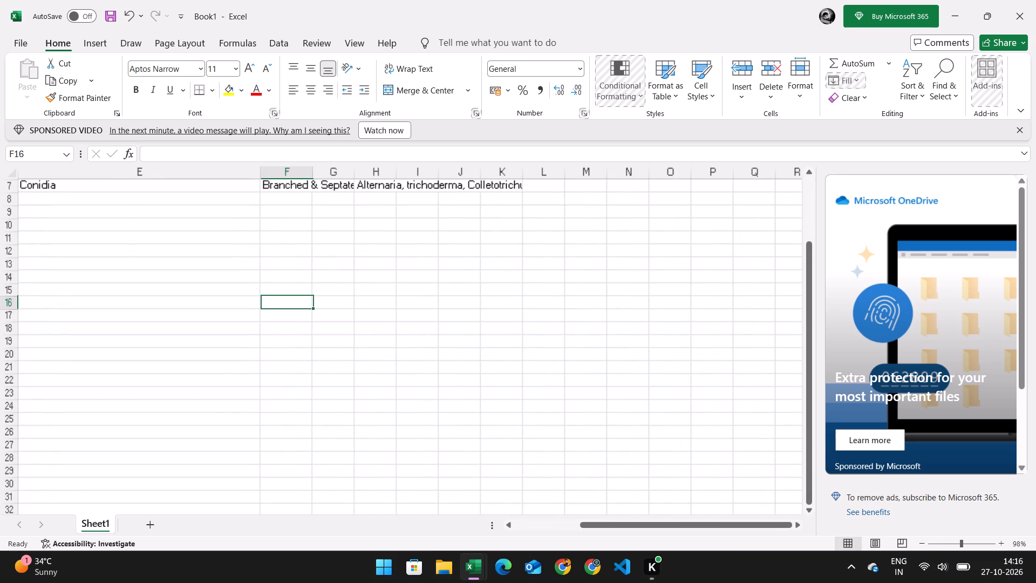
scroll(603, 386, "up", 3)
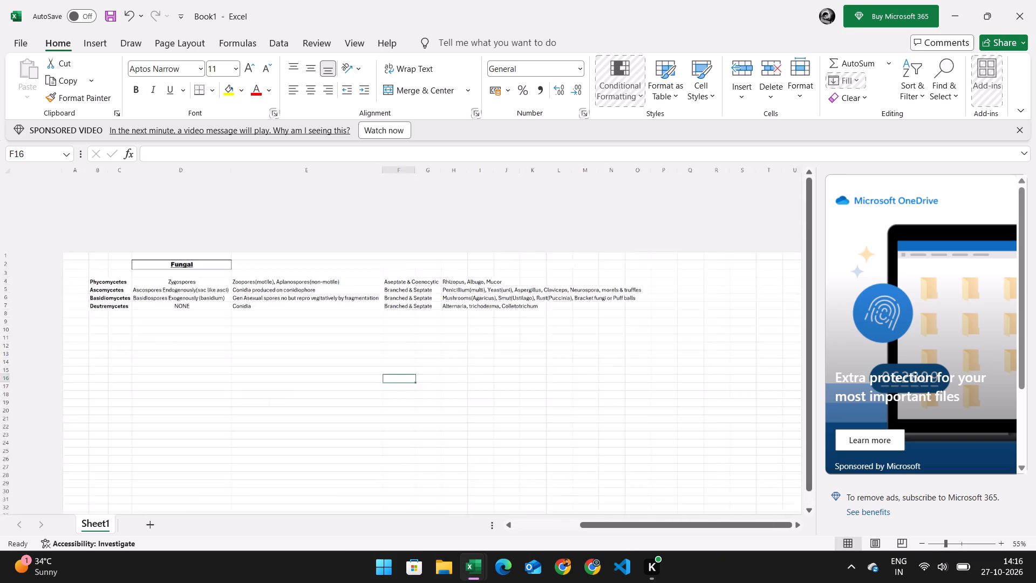
scroll(536, 410, "up", 1)
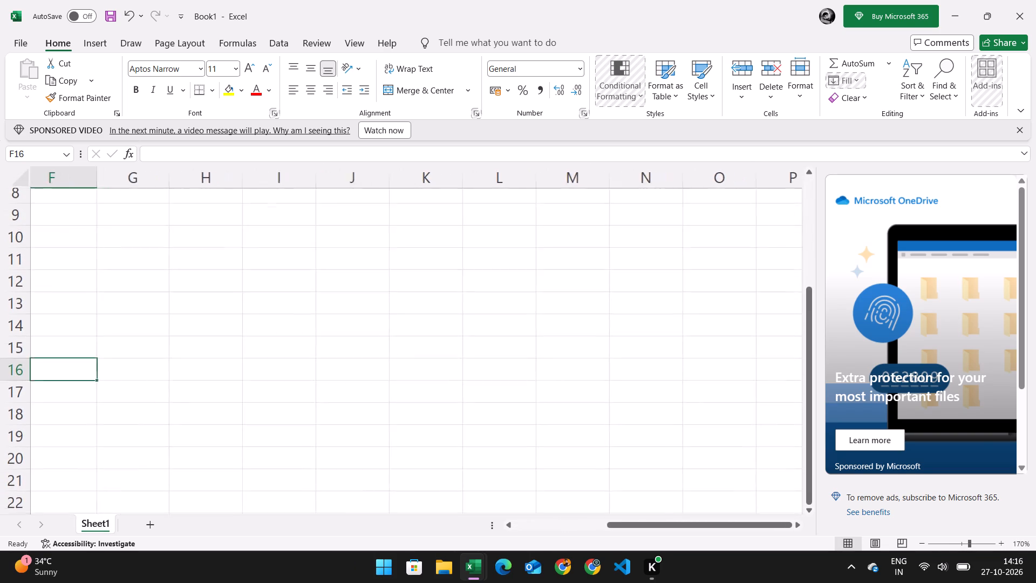
scroll(536, 410, "up", 1)
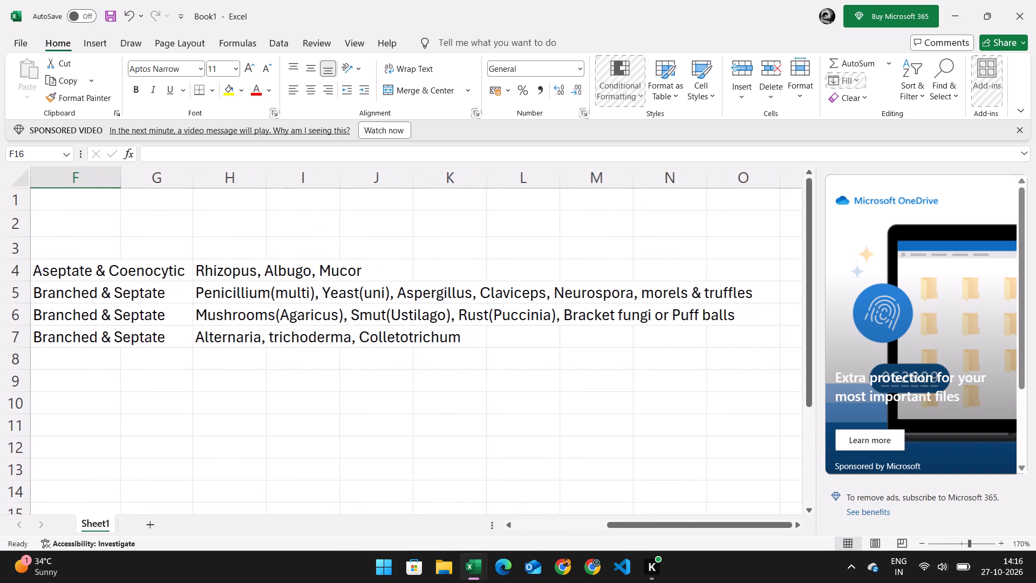
scroll(536, 410, "left", 1)
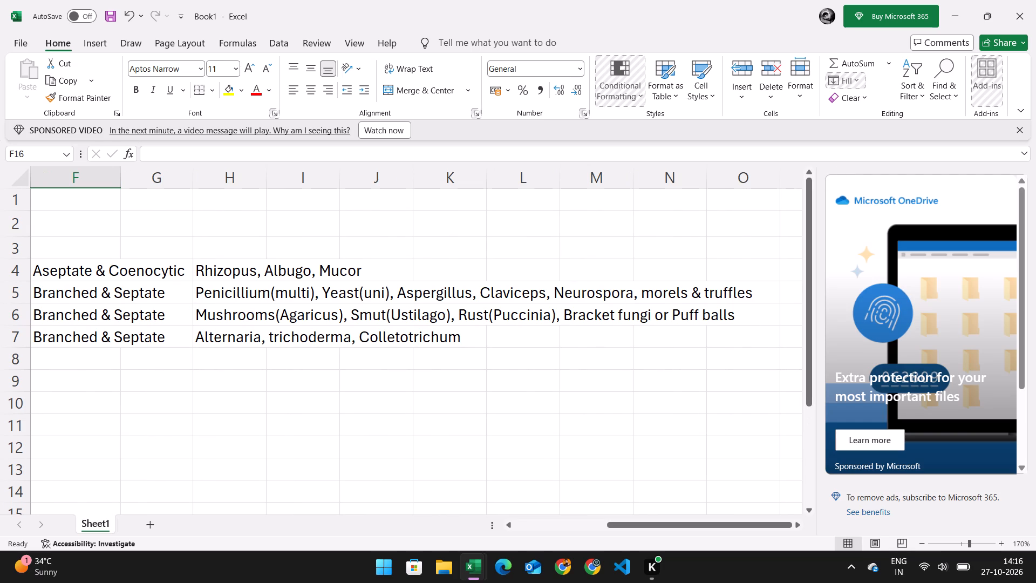
left_click_drag(415, 177, 409, 175)
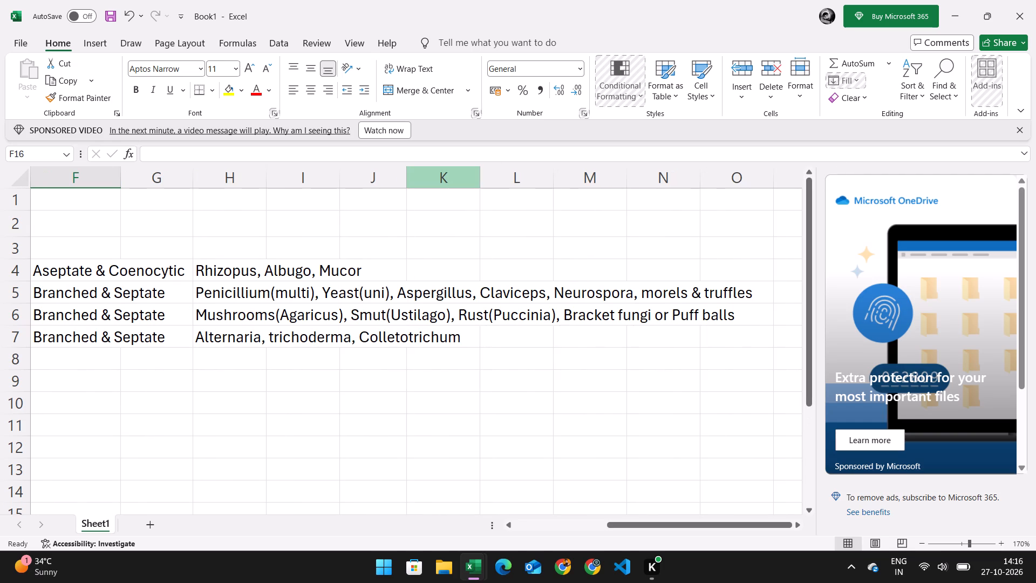
left_click_drag(478, 180, 478, 180)
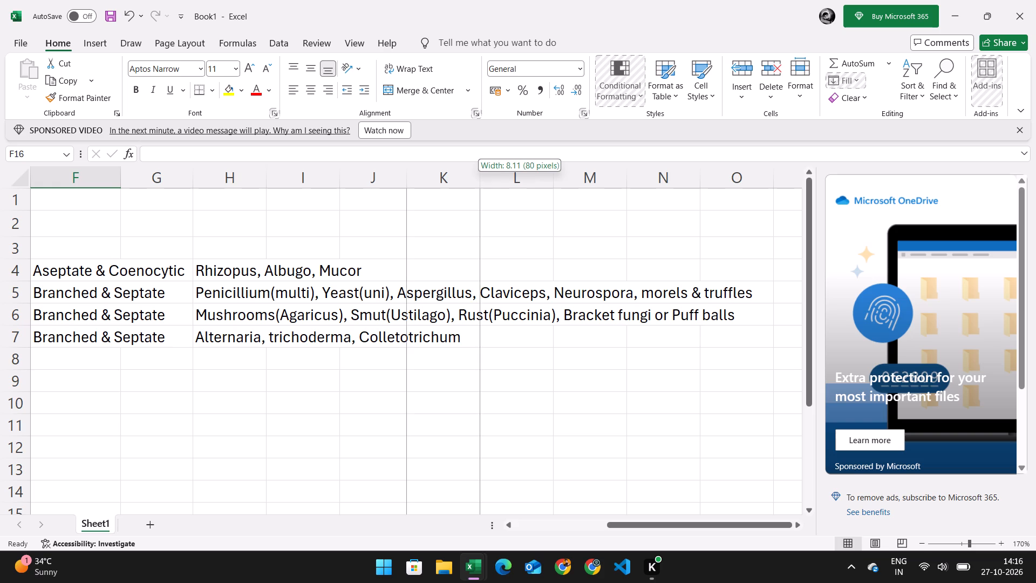
left_click_drag(478, 180, 462, 181)
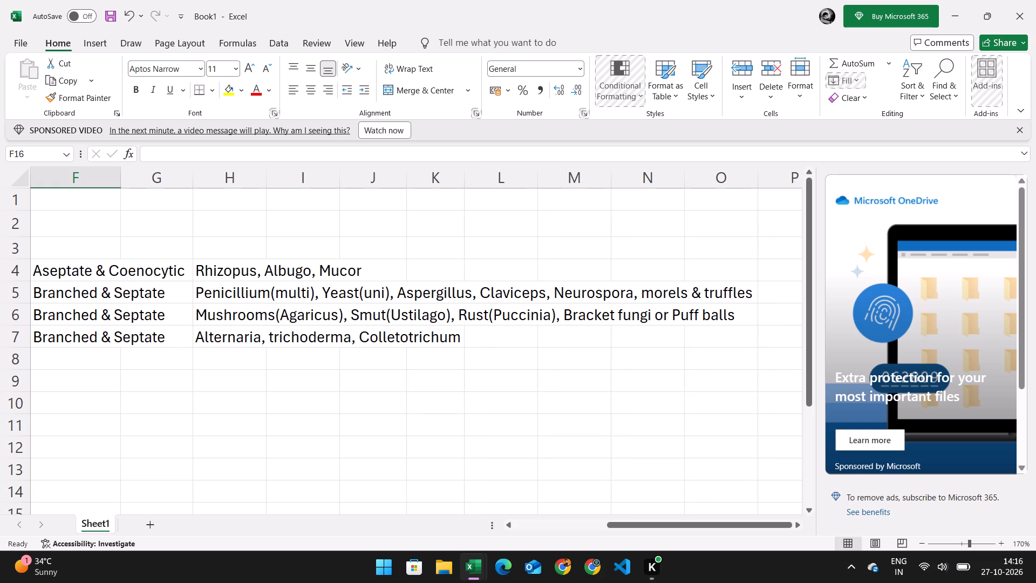
left_click_drag(541, 178, 534, 180)
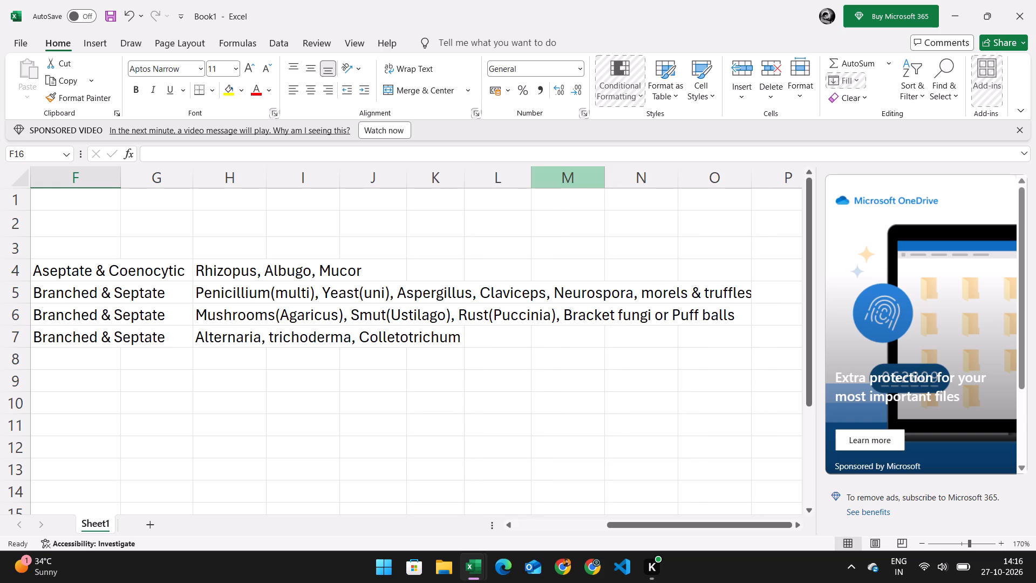
left_click_drag(561, 184, 531, 185)
left_click(531, 185)
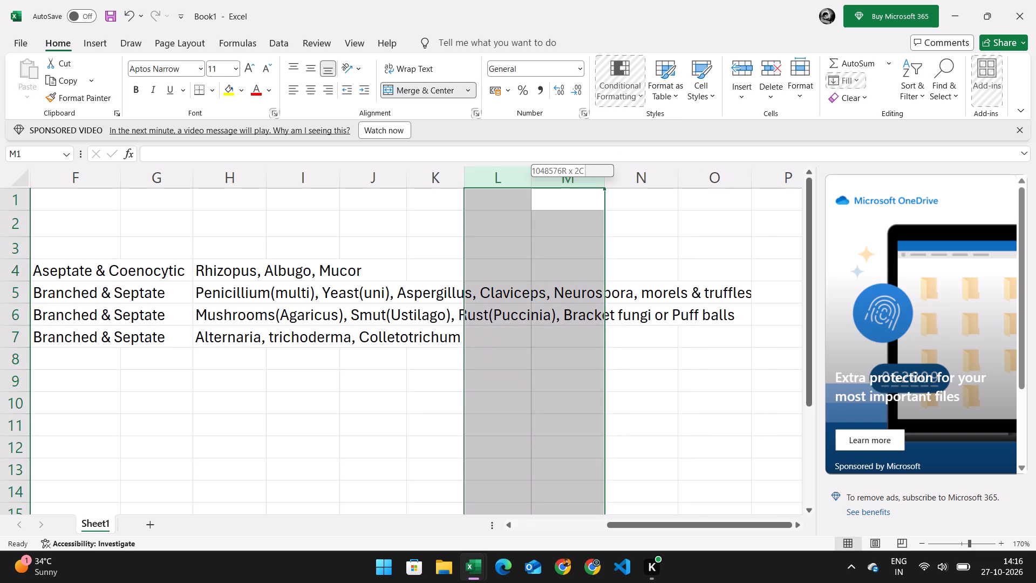
left_click(521, 195)
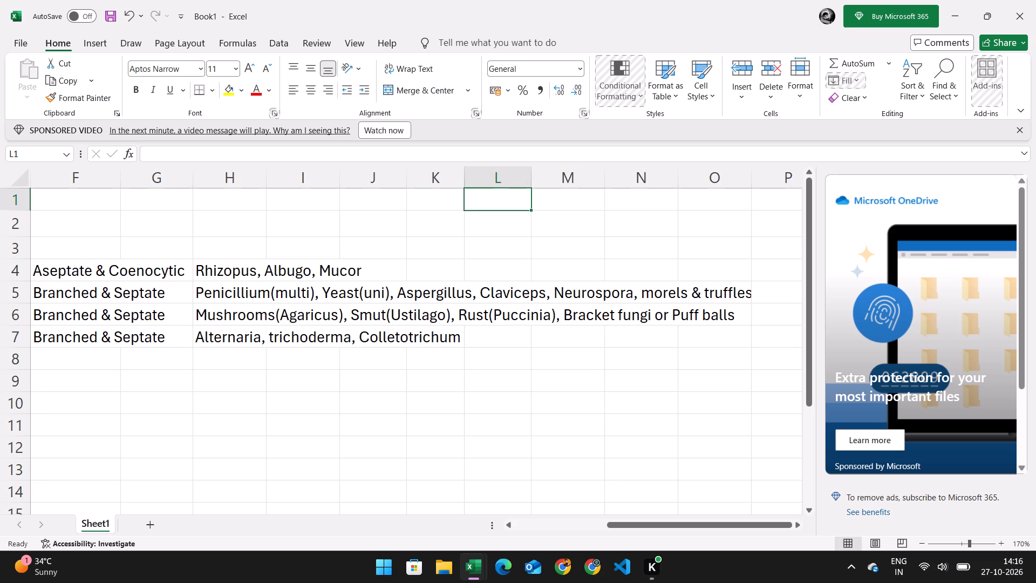
left_click_drag(466, 182, 472, 182)
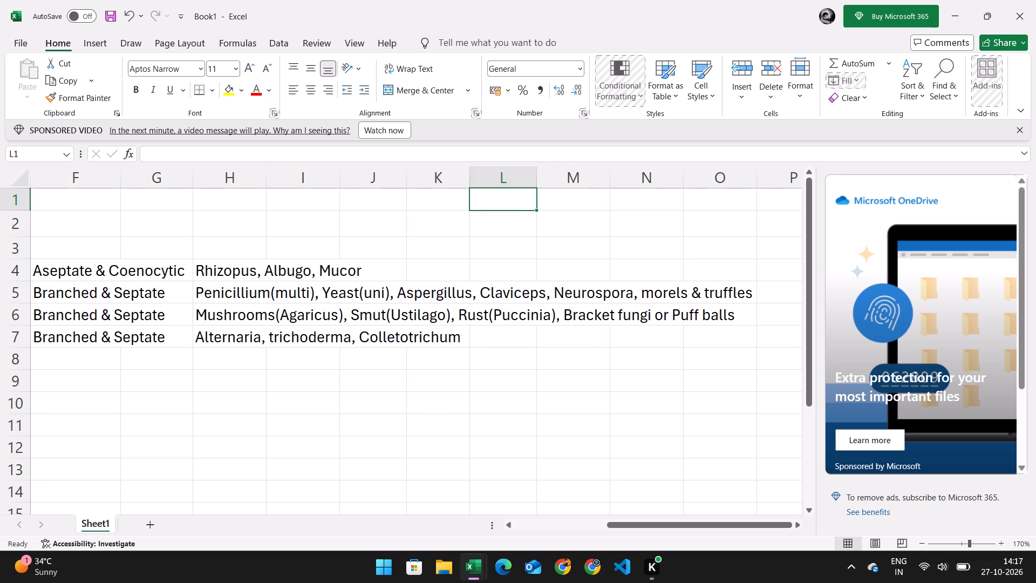
Move the Fungal heading from cell D2 to cell E2, dismissing the sponsored video when it finishes.
scroll(106, 261, "right", 6)
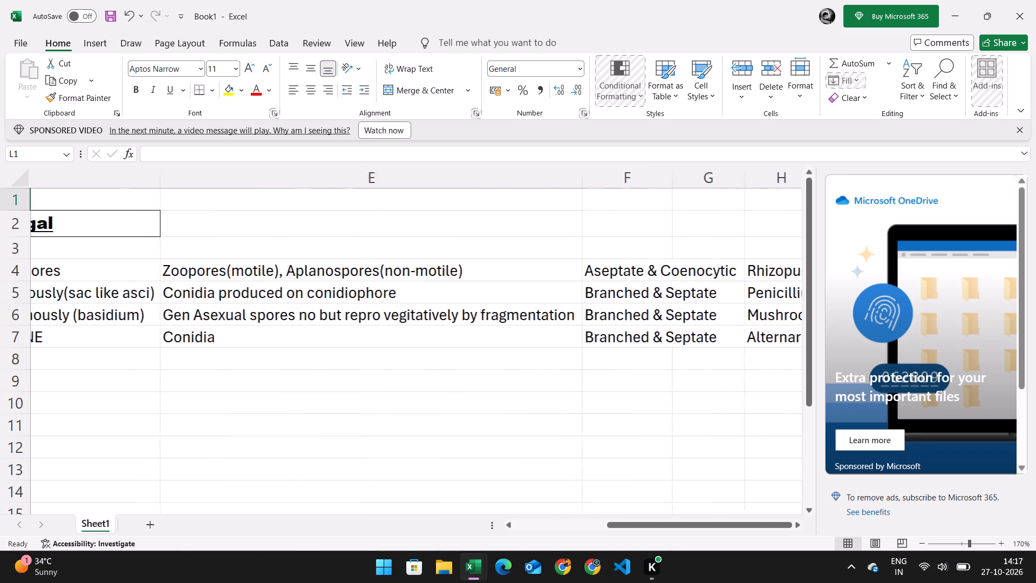
scroll(106, 261, "right", 3)
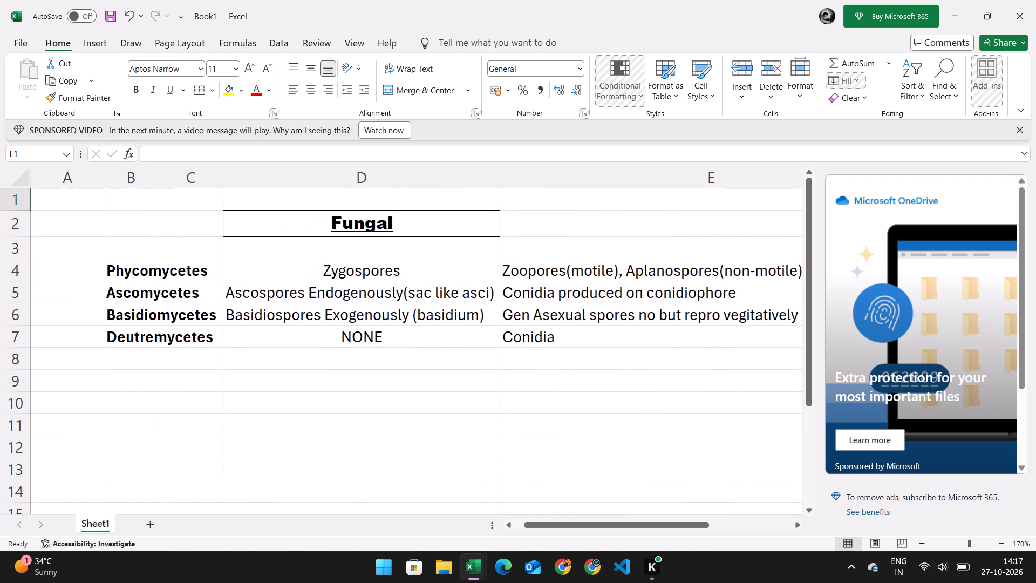
left_click(331, 215)
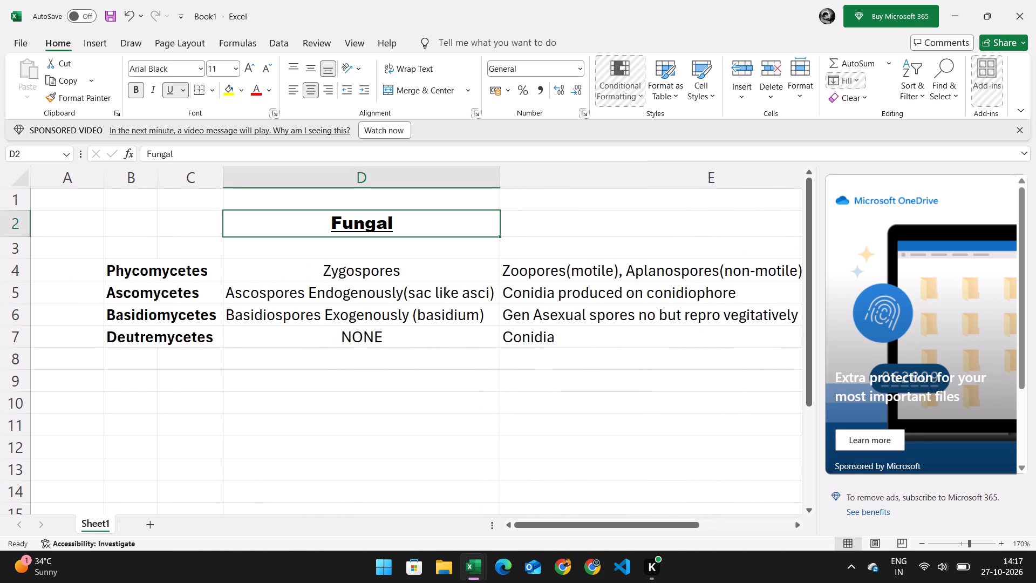
left_click_drag(331, 215, 401, 214)
left_click_drag(401, 214, 696, 215)
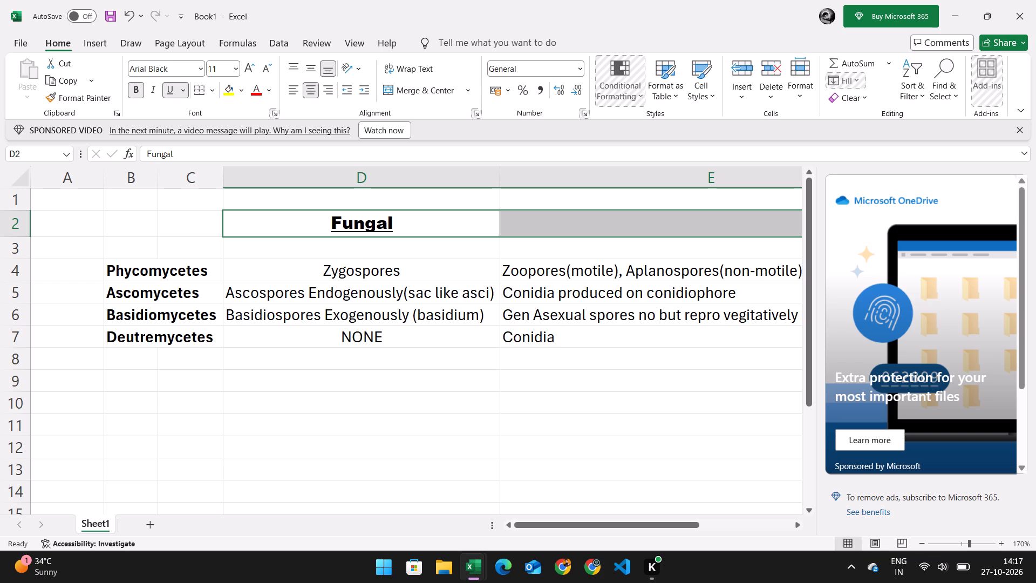
scroll(696, 215, "left", 3)
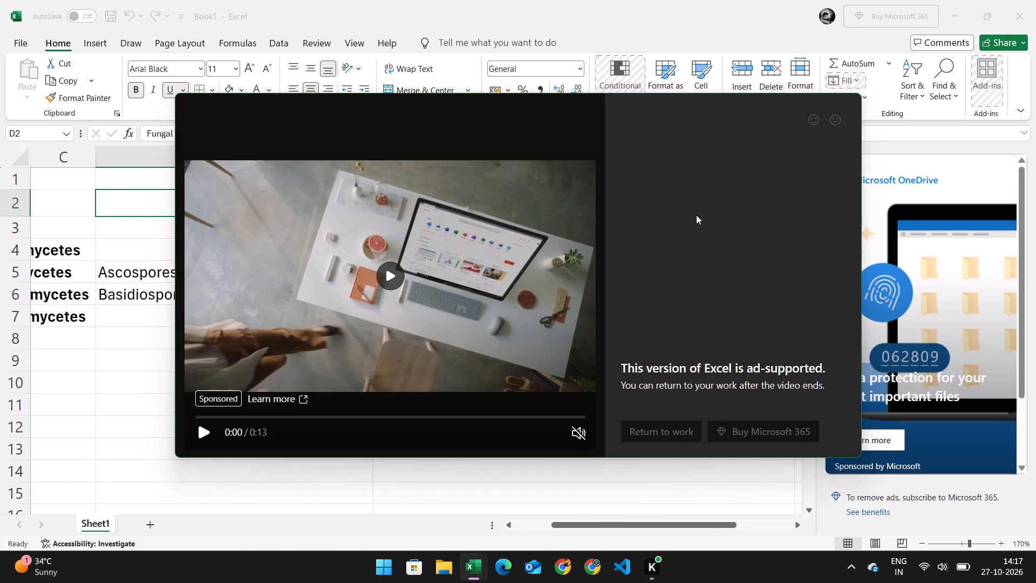
scroll(696, 215, "left", 1)
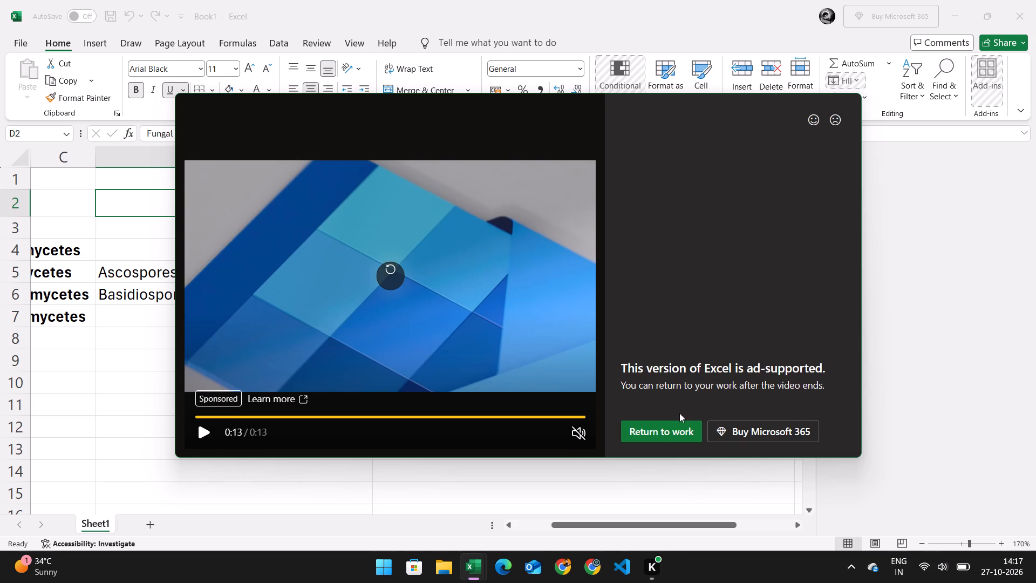
left_click(677, 433)
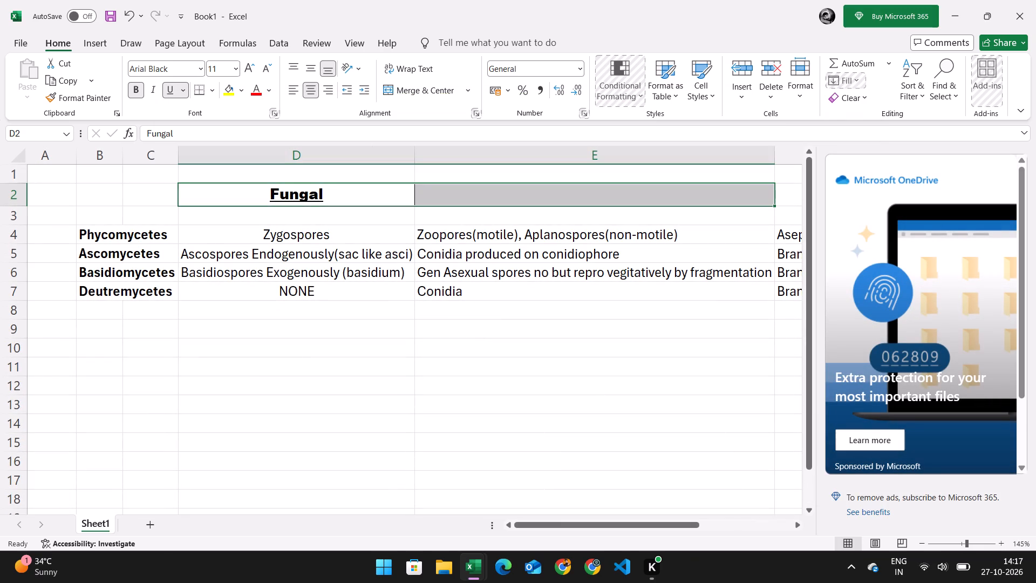
left_click(346, 228)
left_click_drag(349, 214, 347, 201)
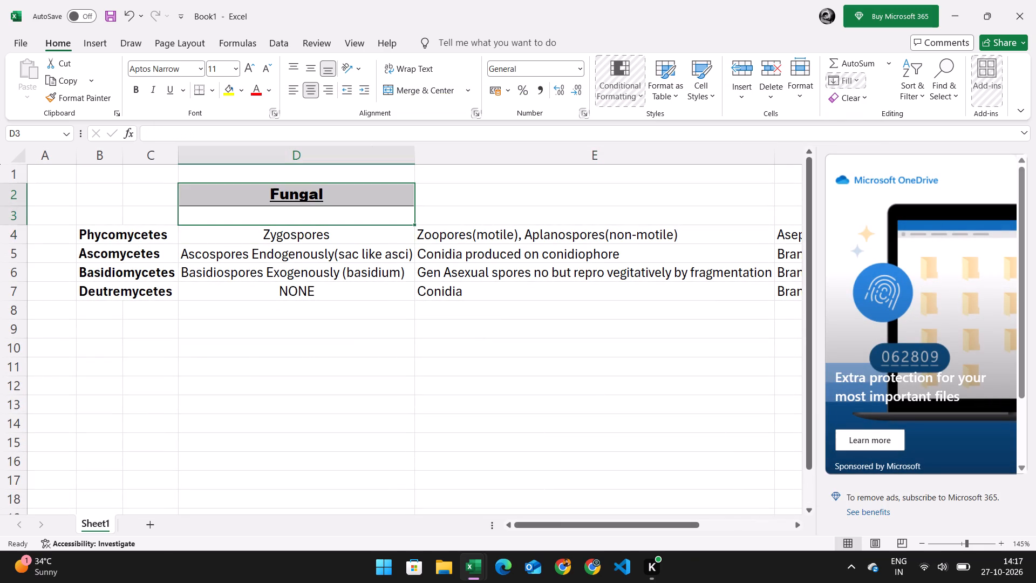
left_click_drag(347, 201, 347, 194)
left_click(347, 194)
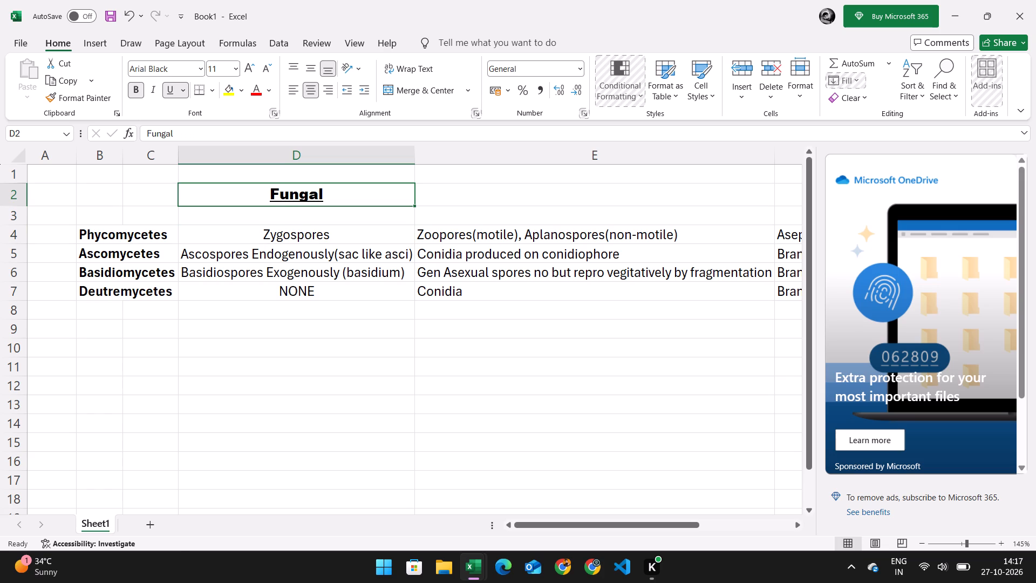
left_click_drag(352, 207, 478, 188)
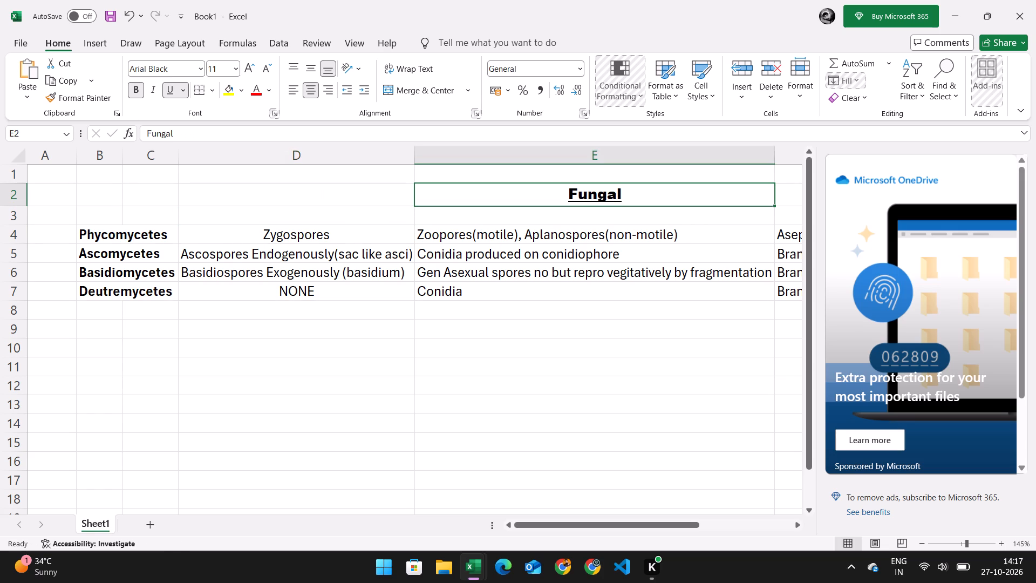
Merge and center the Fungal heading across cells E2 and F2.
scroll(576, 323, "left", 1)
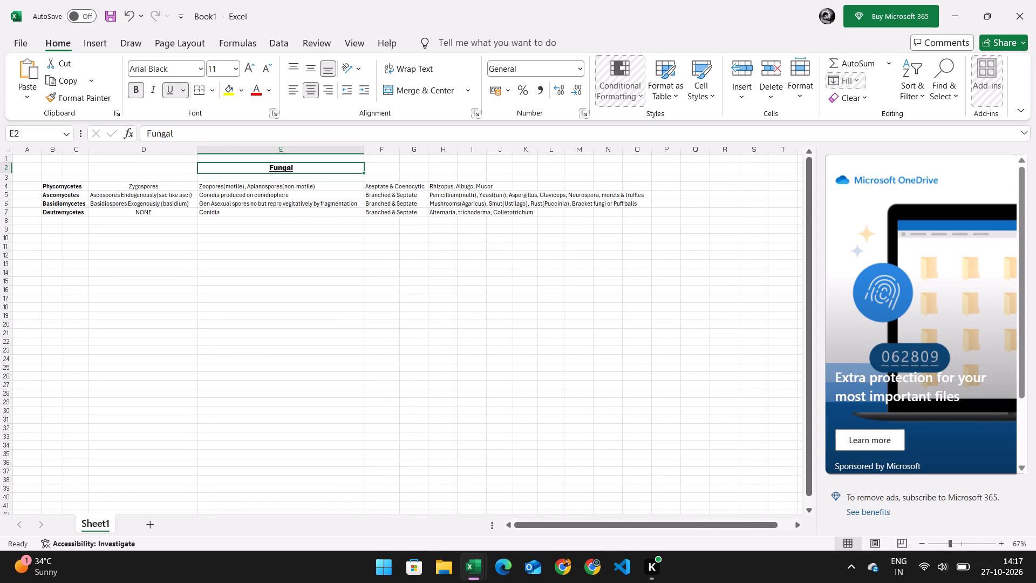
scroll(272, 176, "up", 1)
left_click_drag(297, 170, 379, 168)
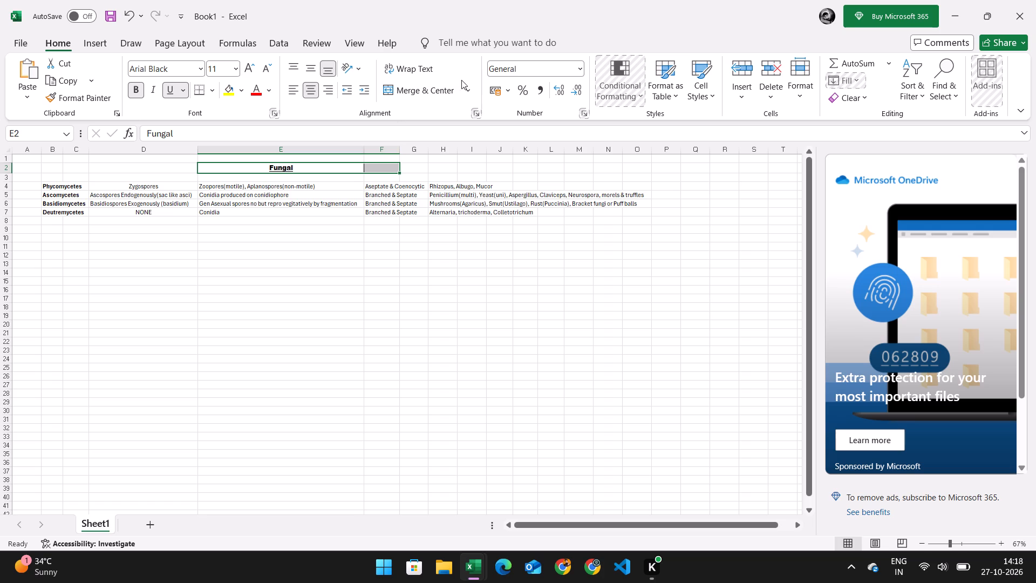
left_click(467, 94)
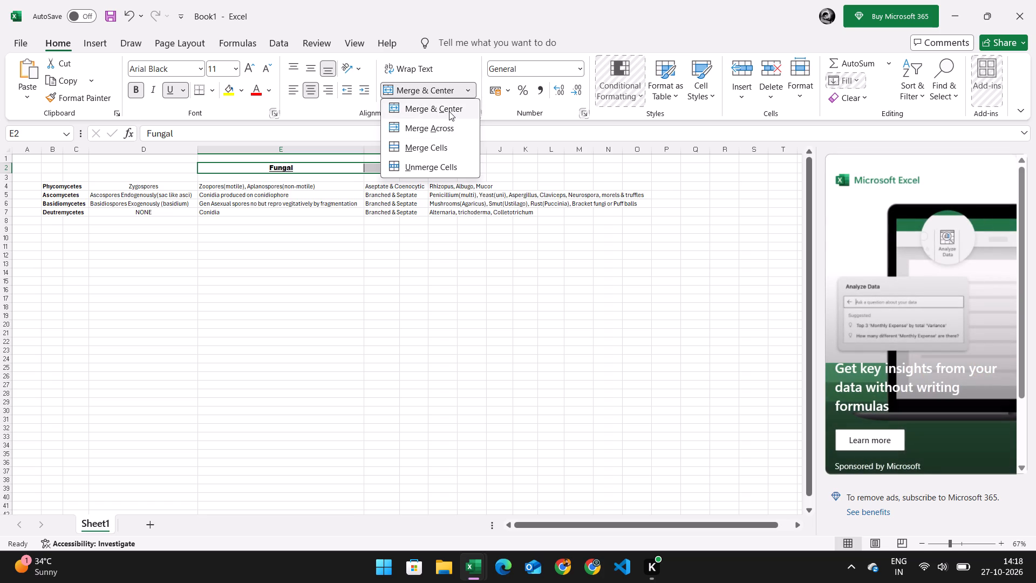
left_click(449, 111)
left_click(396, 386)
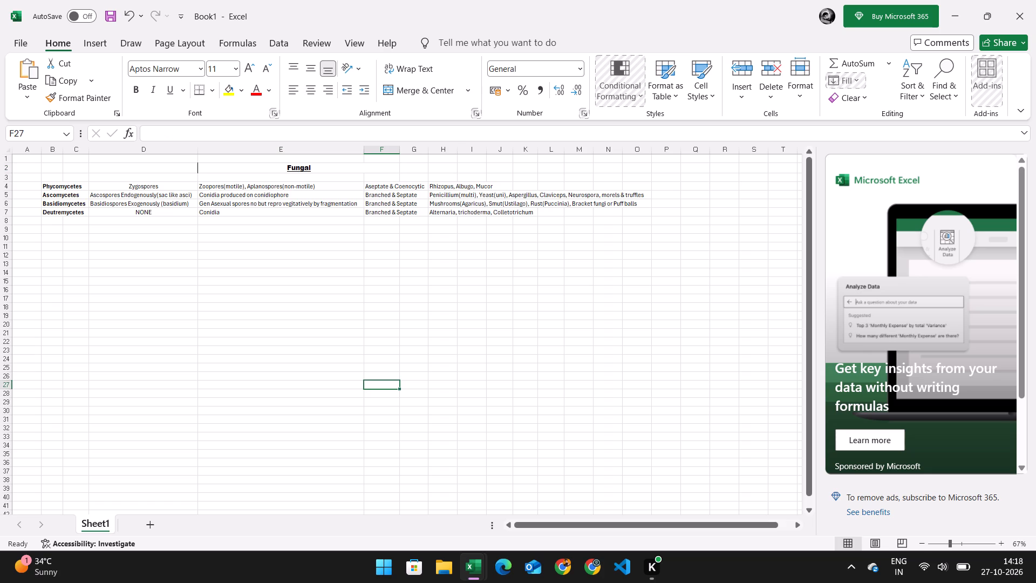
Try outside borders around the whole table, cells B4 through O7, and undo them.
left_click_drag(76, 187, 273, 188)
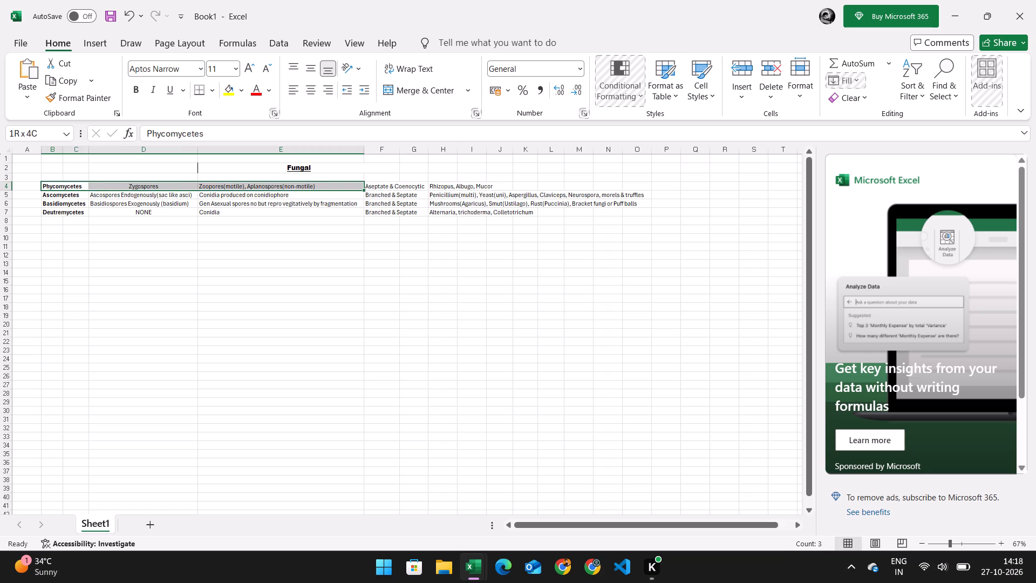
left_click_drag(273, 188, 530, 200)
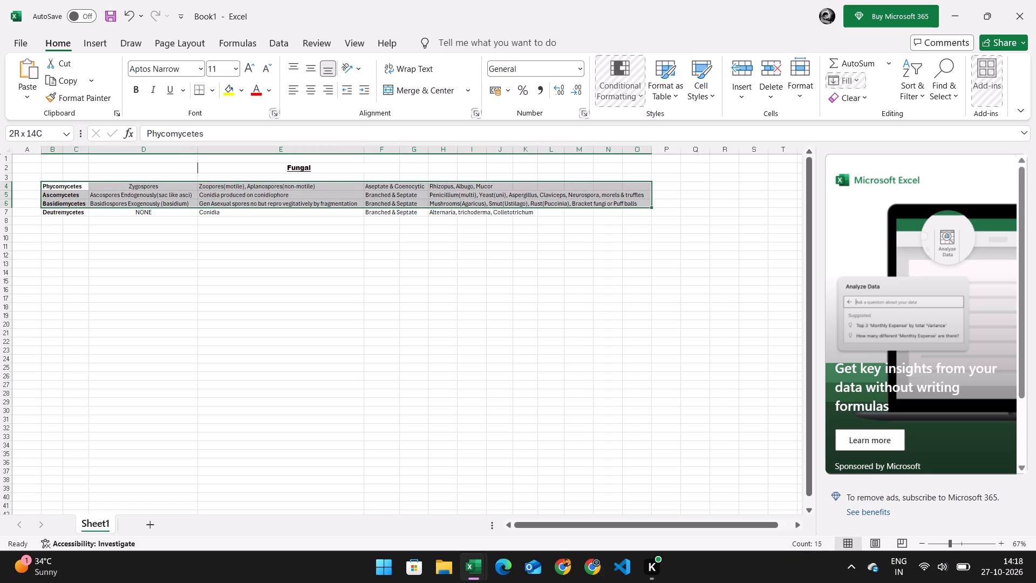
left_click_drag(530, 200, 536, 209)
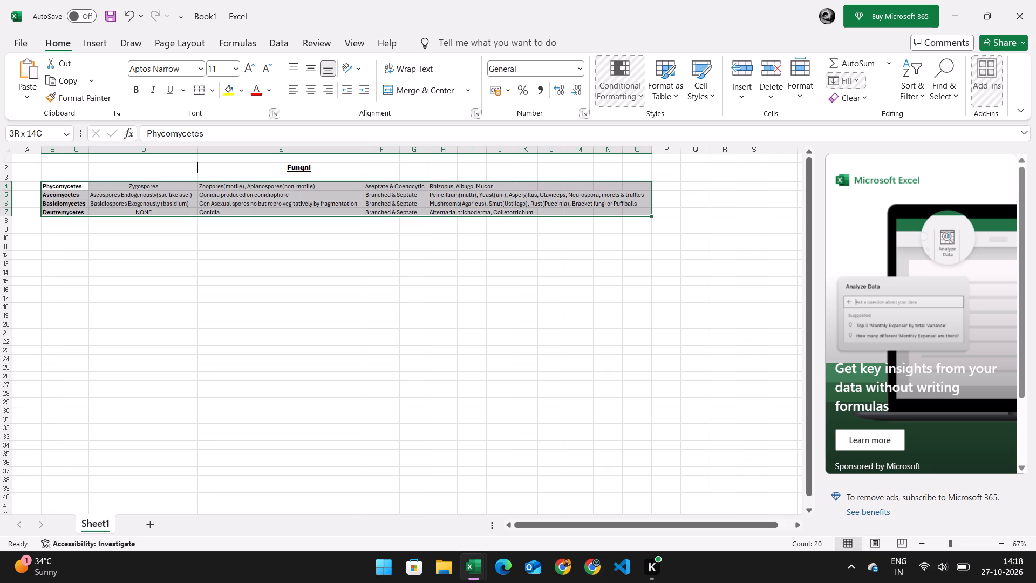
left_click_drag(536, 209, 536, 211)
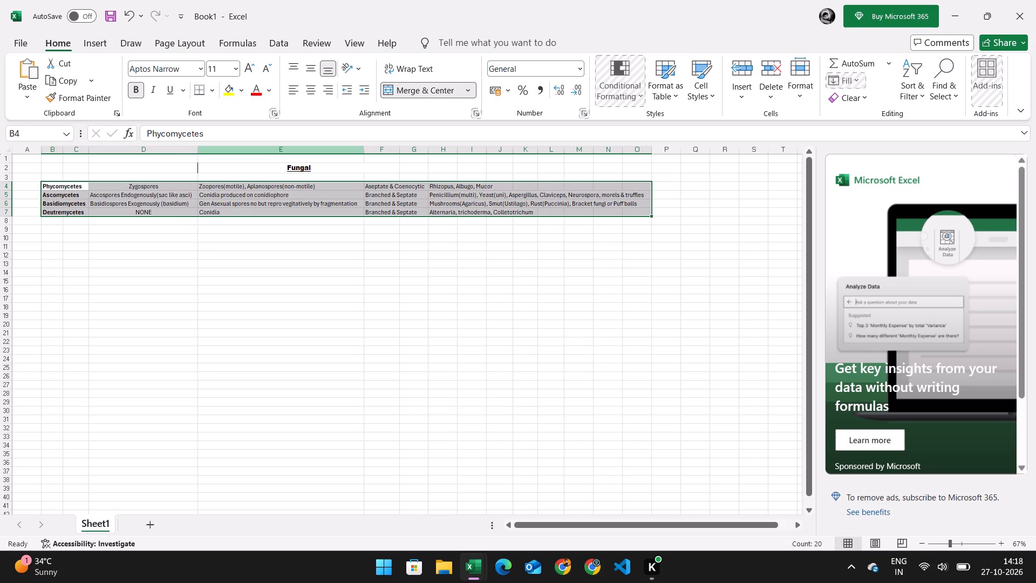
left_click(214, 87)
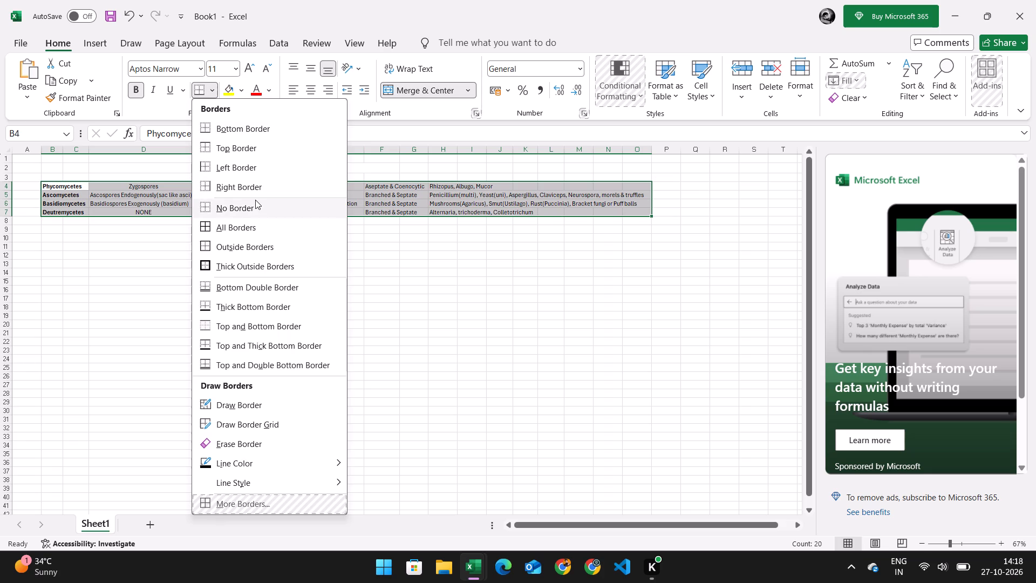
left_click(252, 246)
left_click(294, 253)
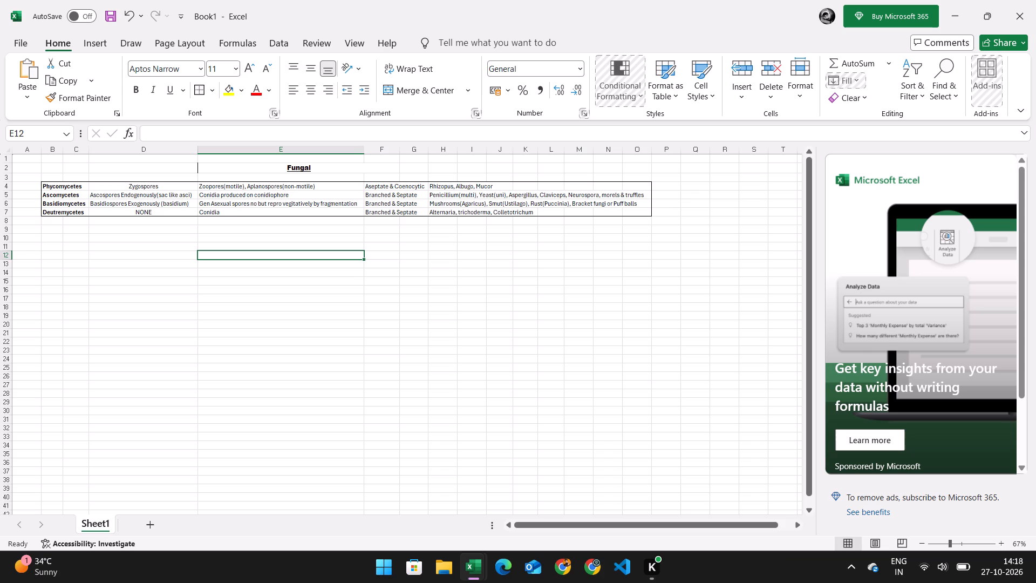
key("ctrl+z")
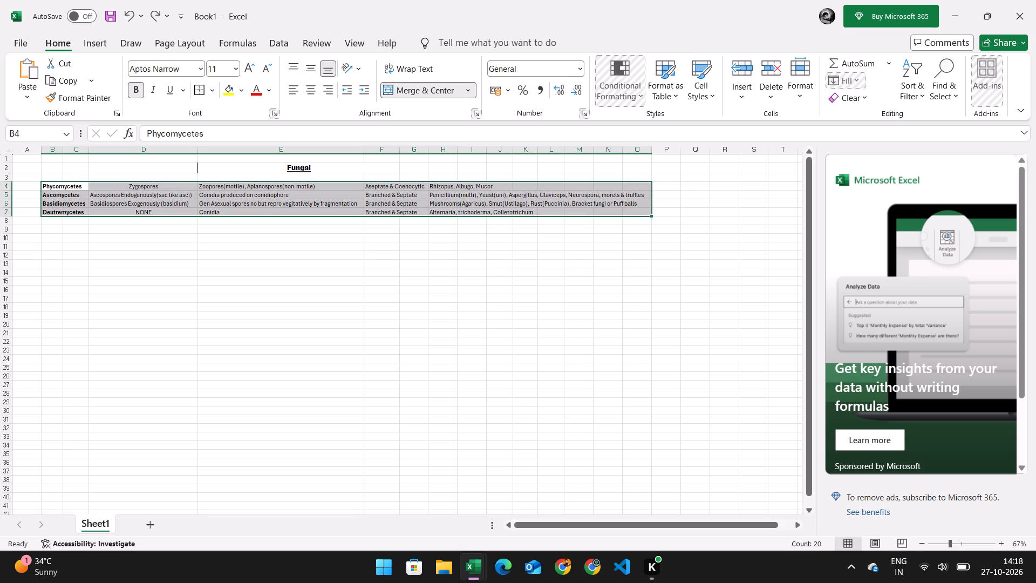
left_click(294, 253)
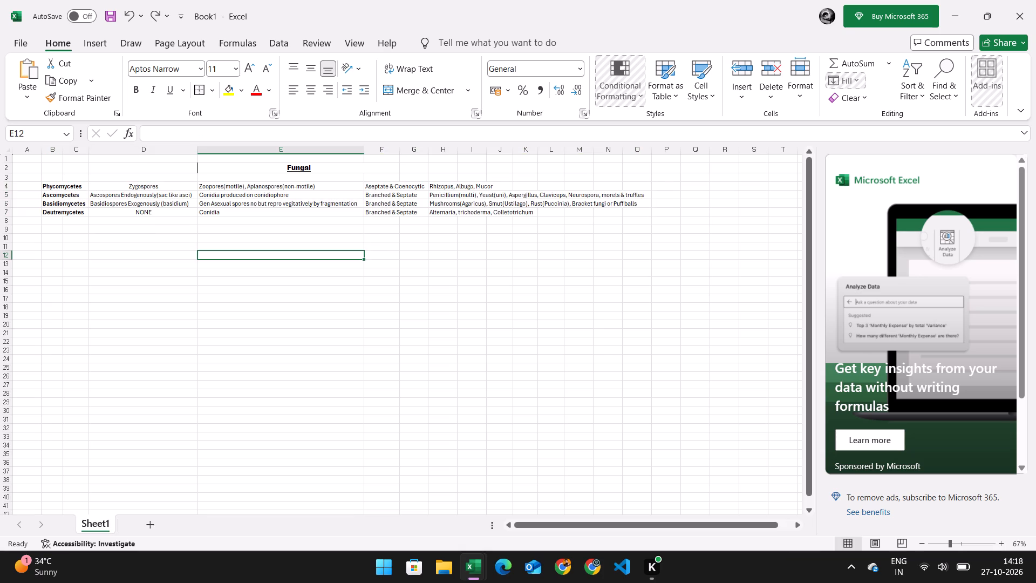
Add a top border to the Phycomycetes row, cells B4 through J4.
left_click(74, 189)
left_click(74, 189)
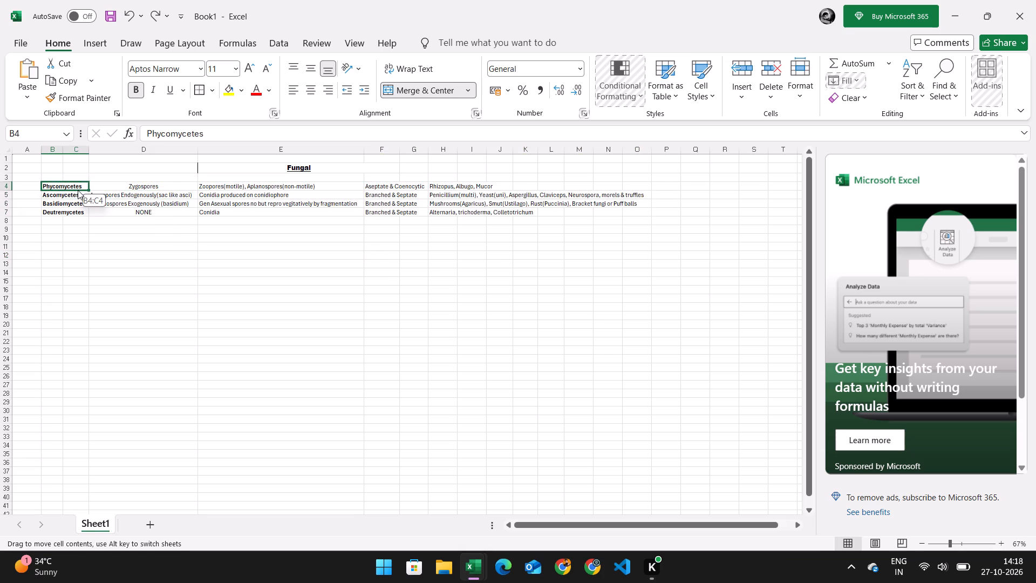
left_click(105, 239)
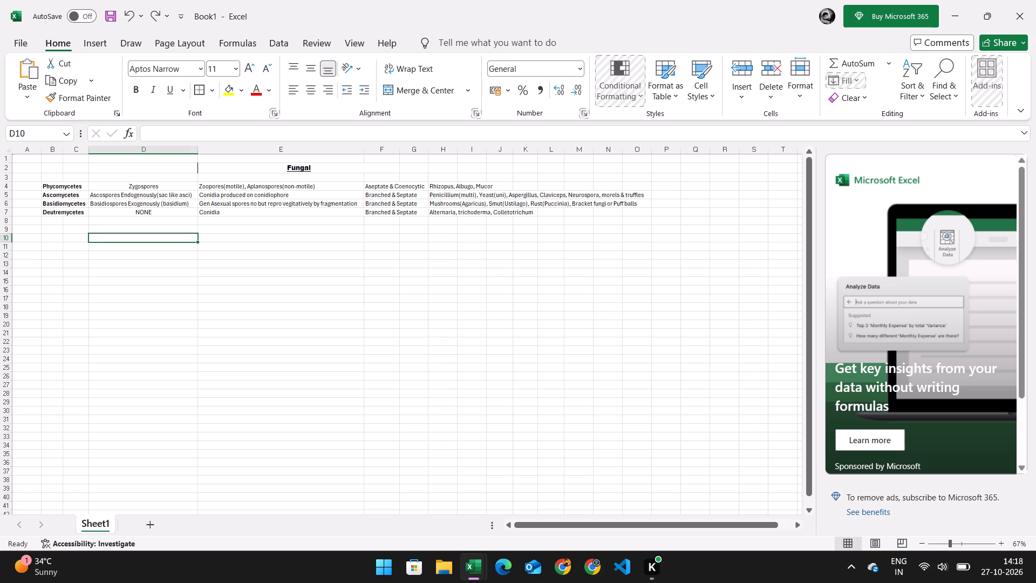
left_click_drag(69, 188, 263, 175)
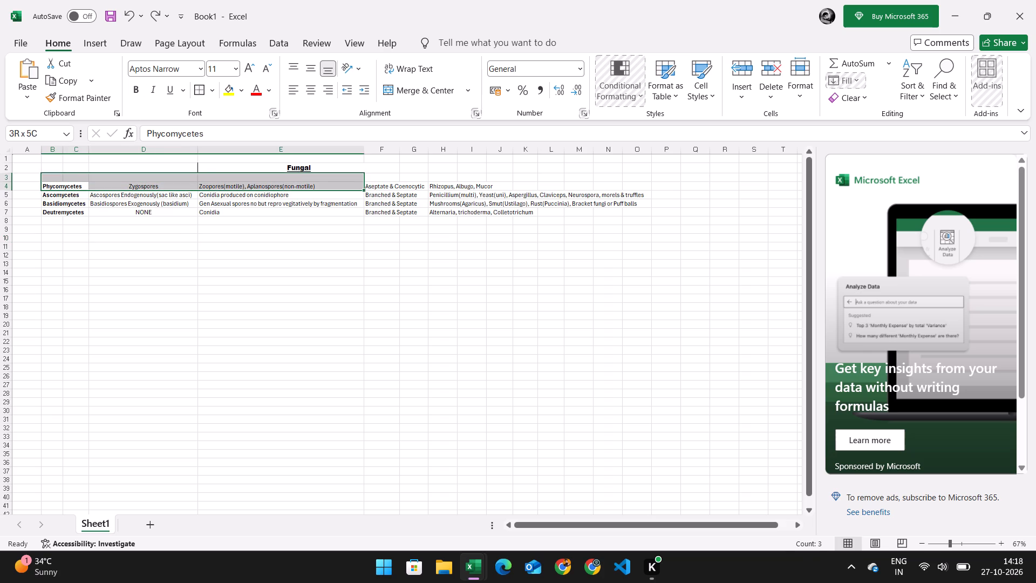
left_click_drag(263, 175, 474, 186)
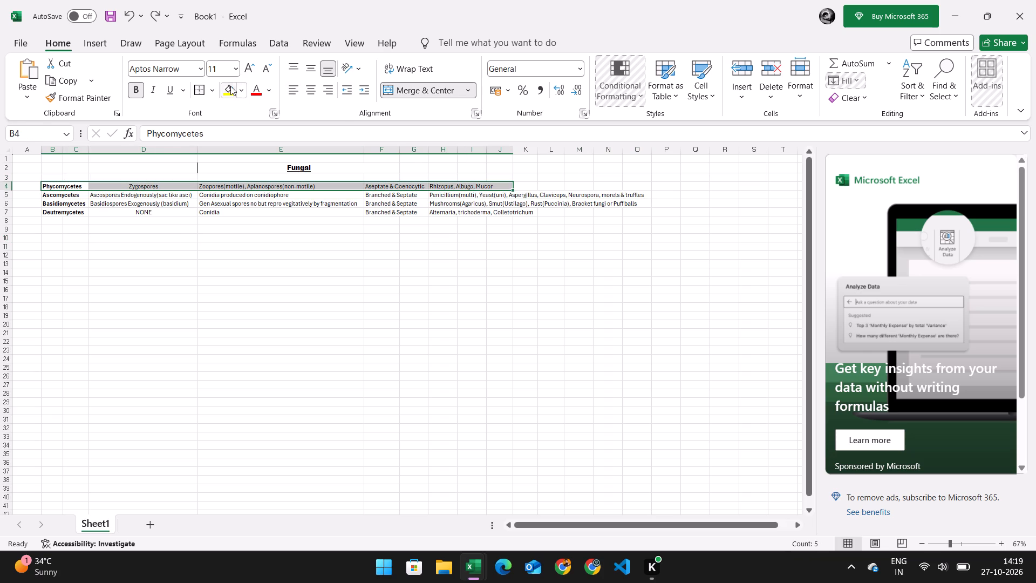
left_click(215, 91)
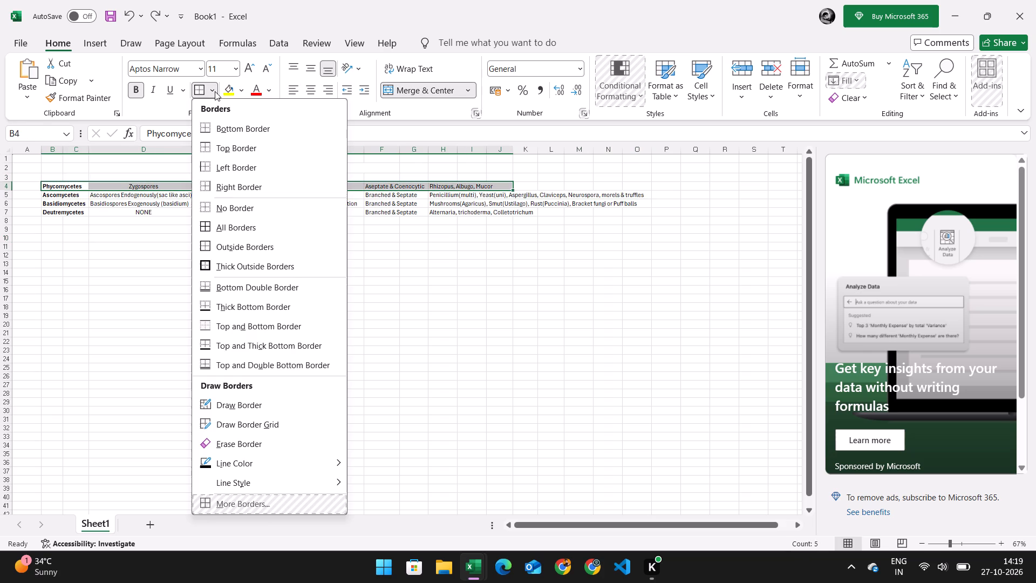
left_click(239, 150)
left_click(227, 262)
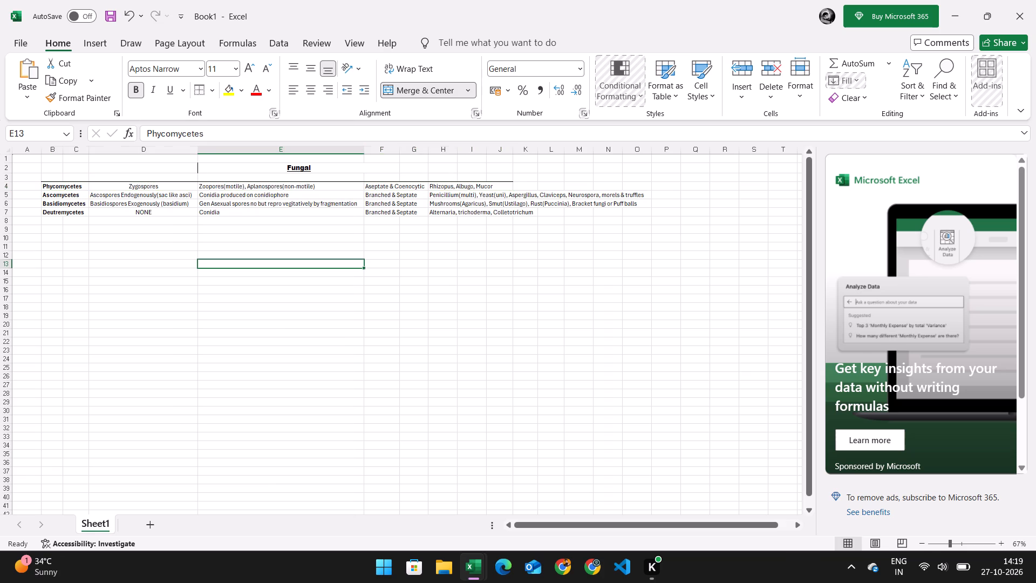
Add a left border to the four class names, Phycomycetes through Deutremycetes, in cells B4 through C7.
left_click(70, 190)
left_click(87, 223)
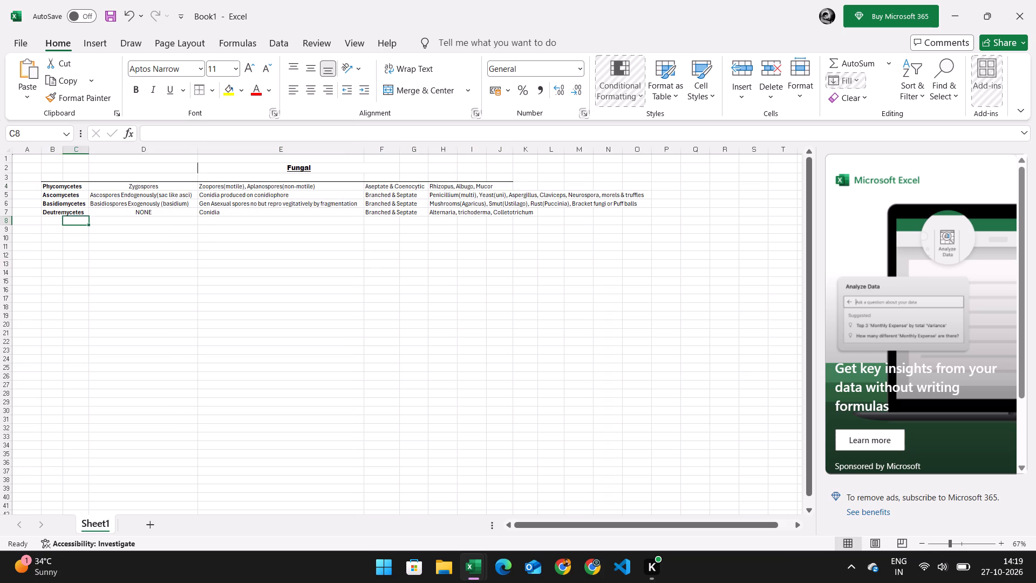
left_click_drag(83, 192, 80, 219)
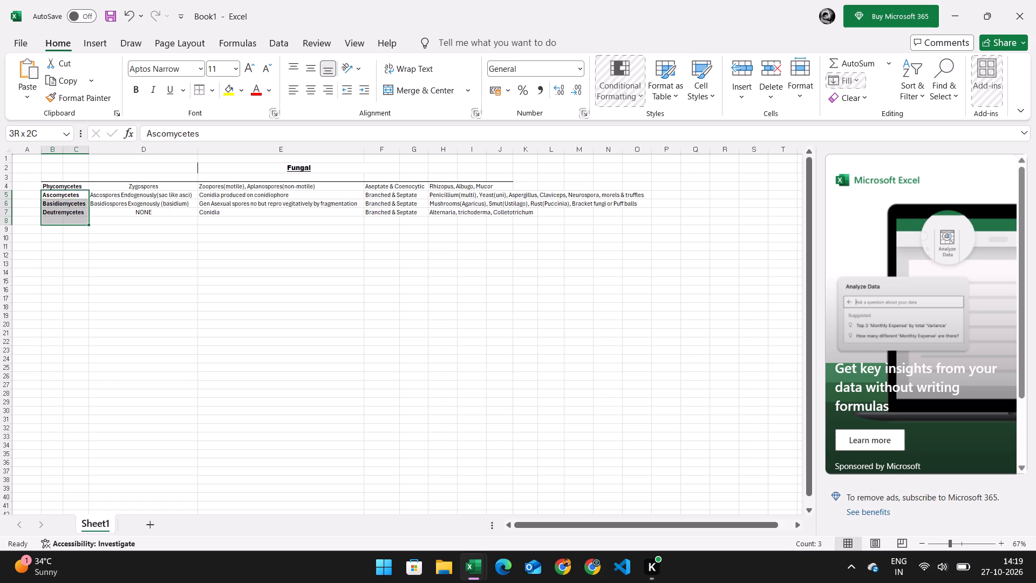
left_click_drag(80, 219, 83, 212)
left_click_drag(83, 197, 85, 188)
left_click(183, 296)
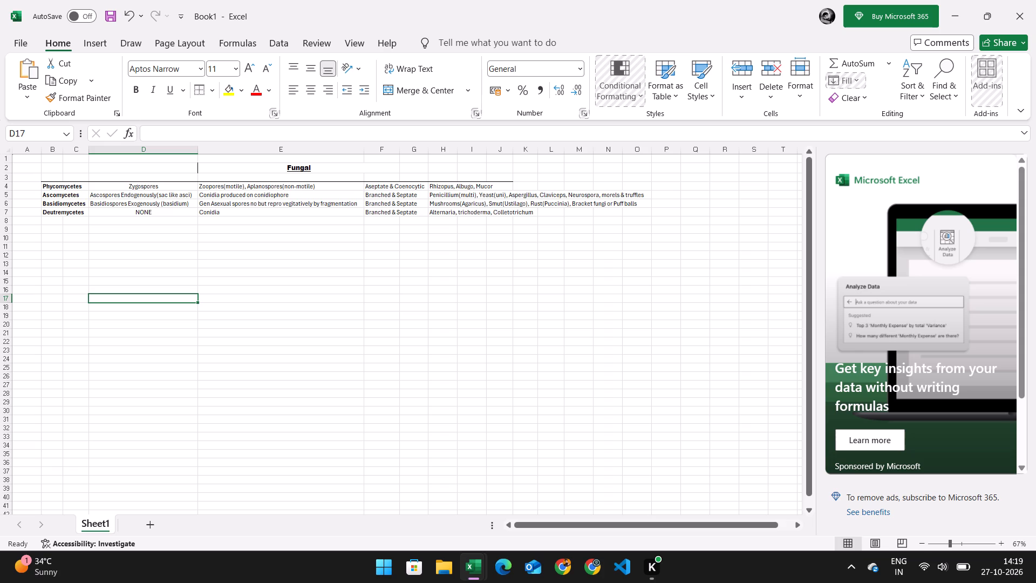
left_click_drag(65, 186, 73, 213)
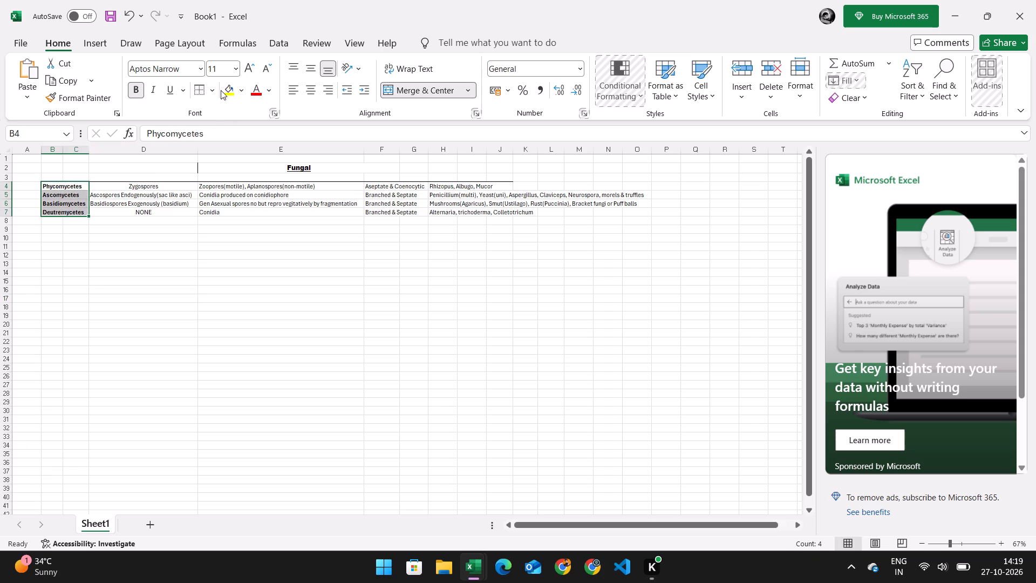
left_click(215, 95)
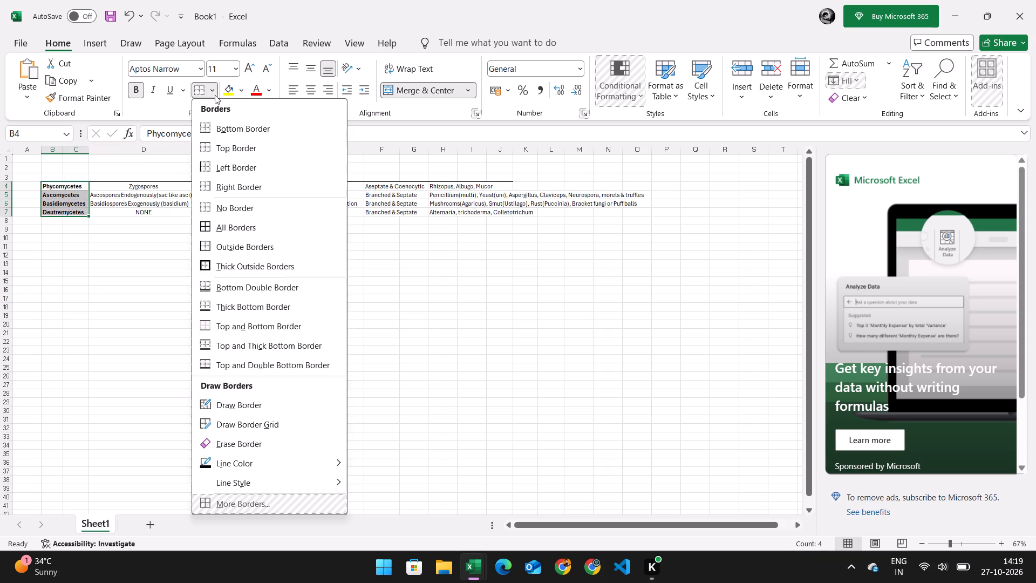
left_click(249, 170)
left_click(262, 259)
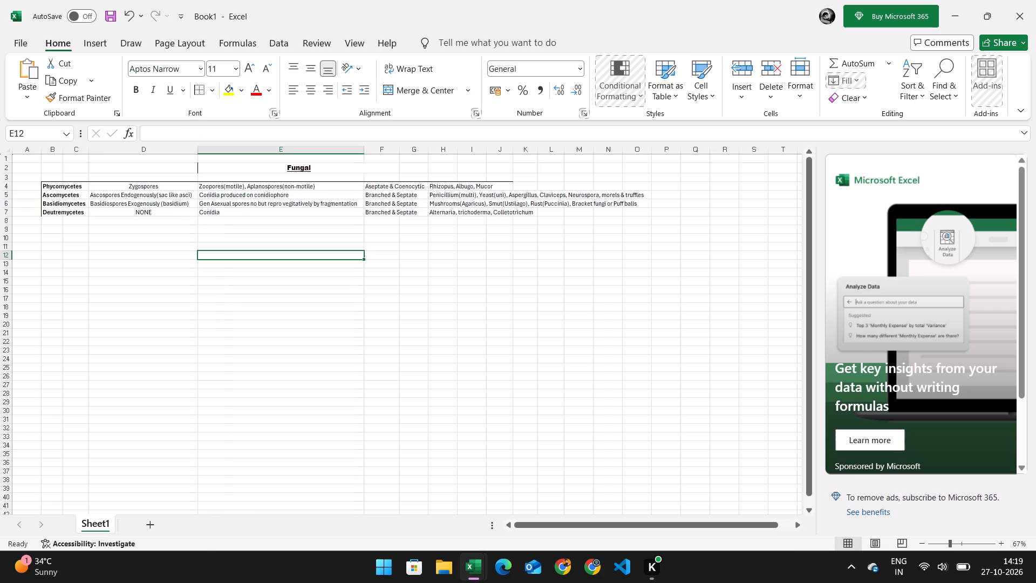
Add a bottom border to the Deutremycetes row, cells B7 through K7.
left_click(76, 215)
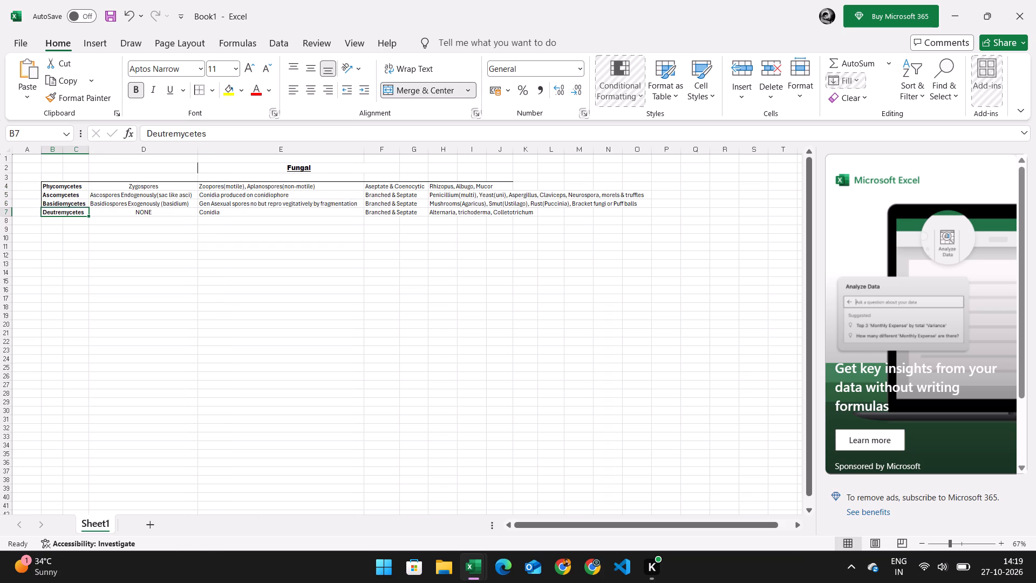
left_click(76, 215)
left_click_drag(93, 239, 71, 218)
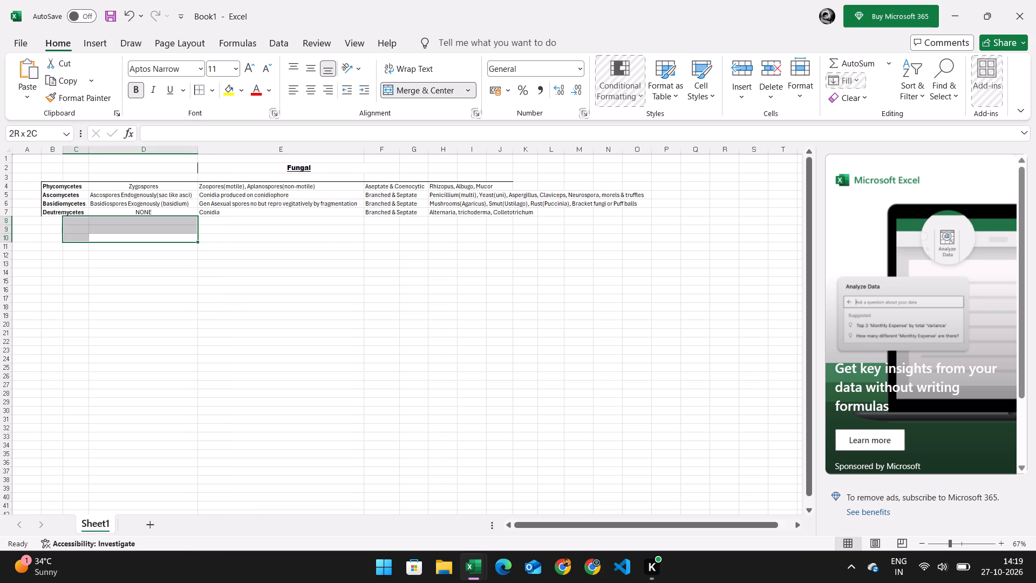
left_click_drag(71, 218, 108, 243)
left_click(108, 243)
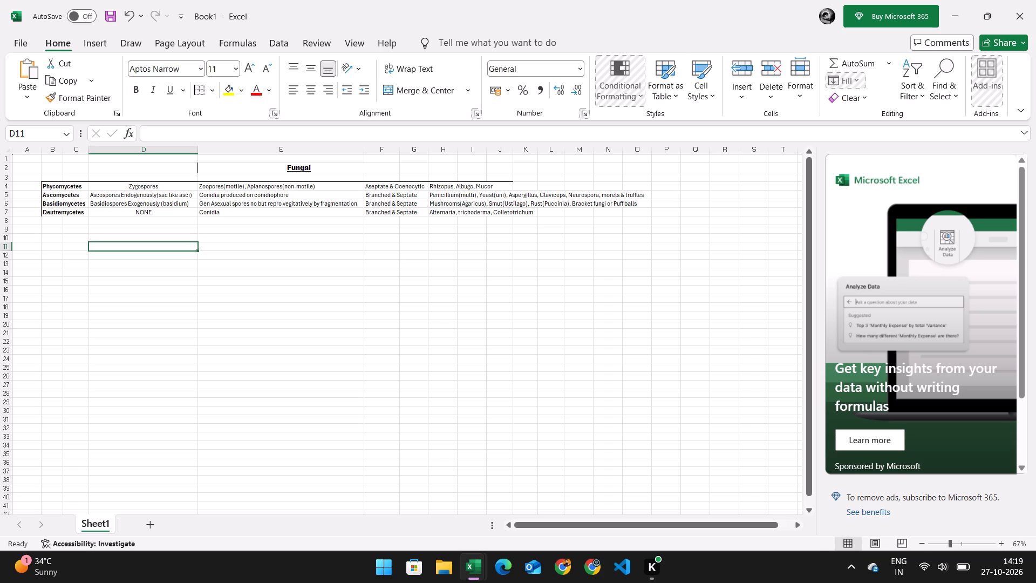
left_click_drag(66, 213, 506, 211)
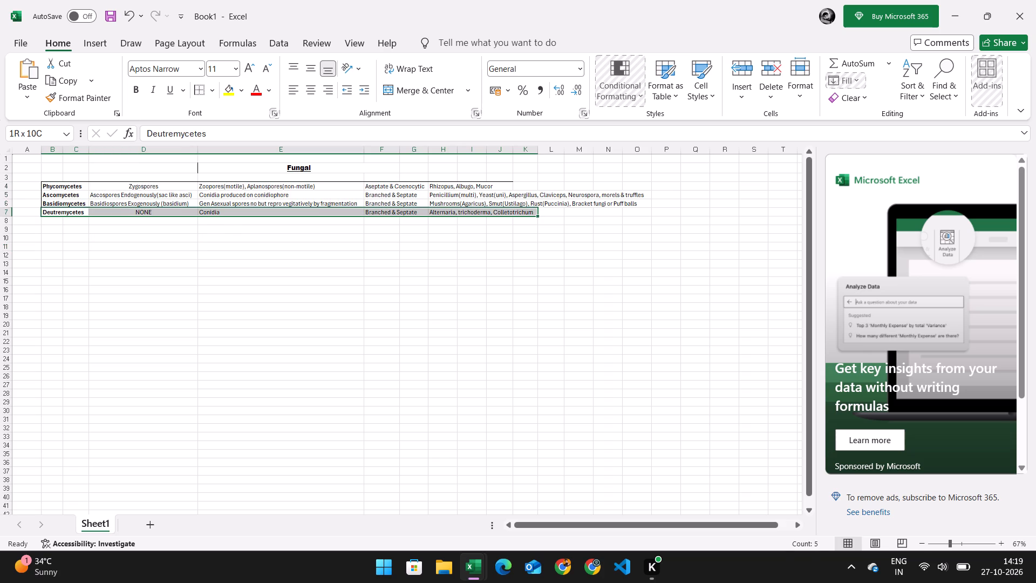
left_click_drag(506, 211, 508, 211)
left_click(208, 90)
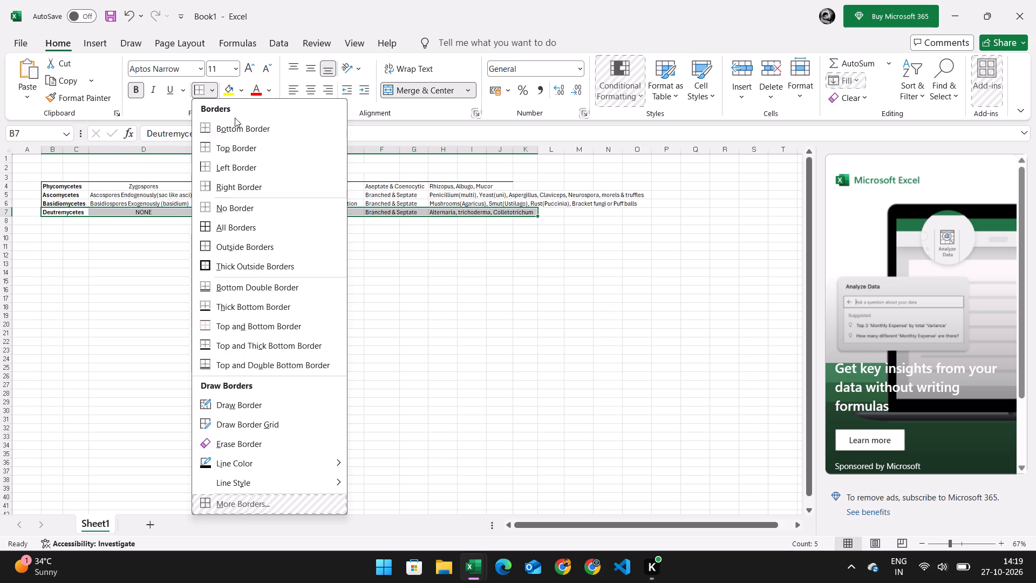
left_click(265, 123)
left_click(398, 274)
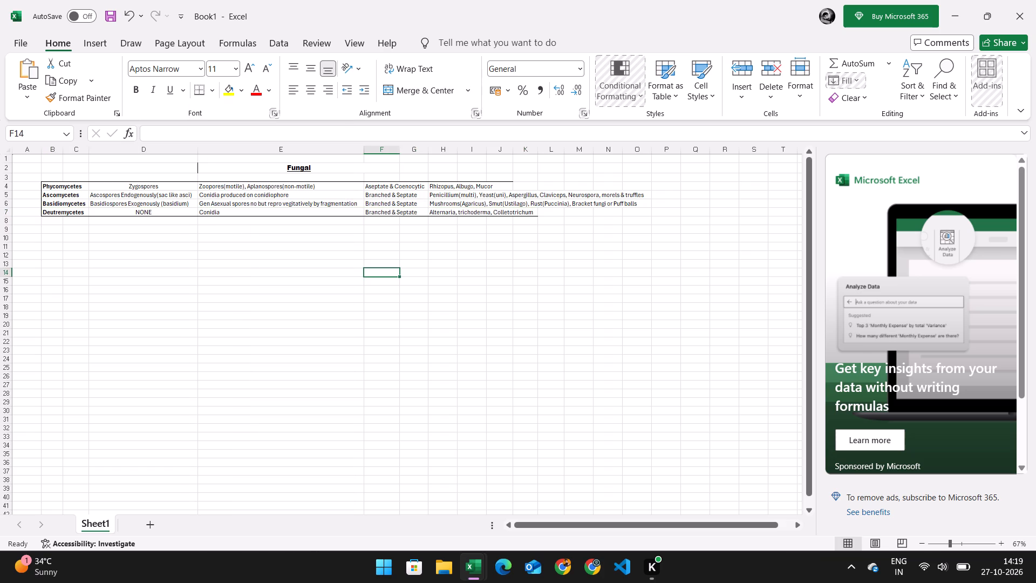
Add a right border to each merged examples cell: H7, H4, H5 and H6.
left_click(518, 212)
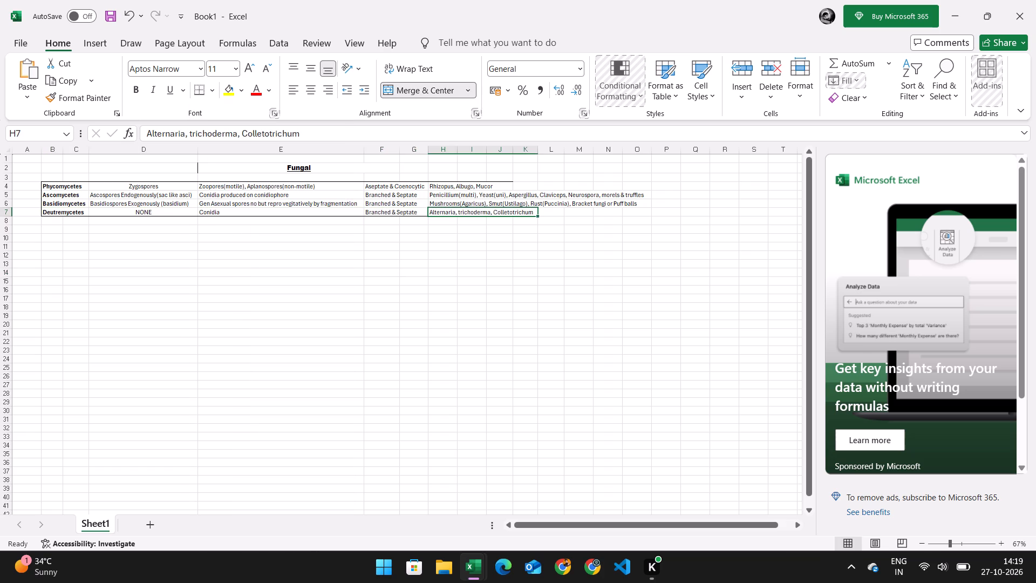
left_click(211, 92)
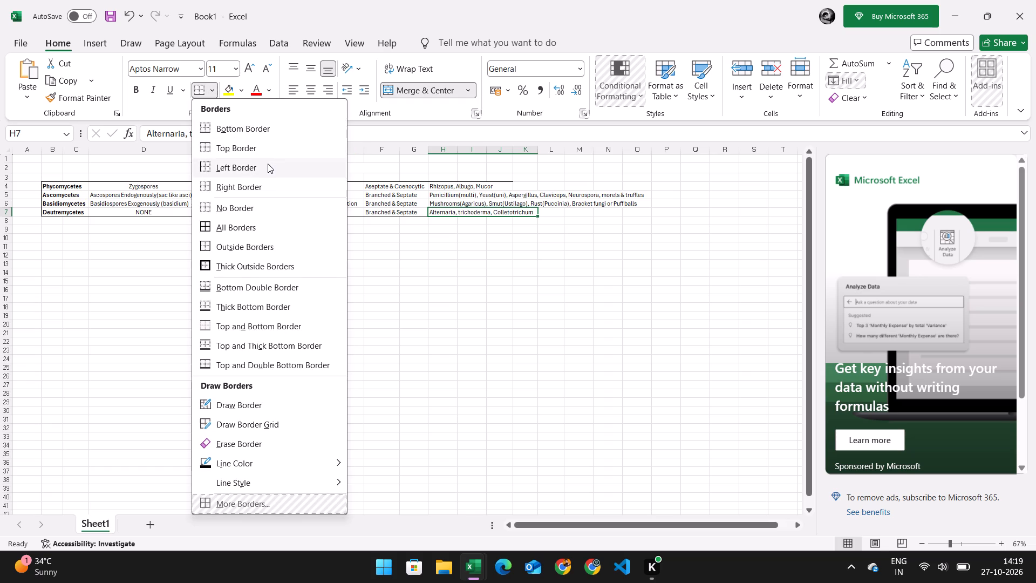
left_click(264, 182)
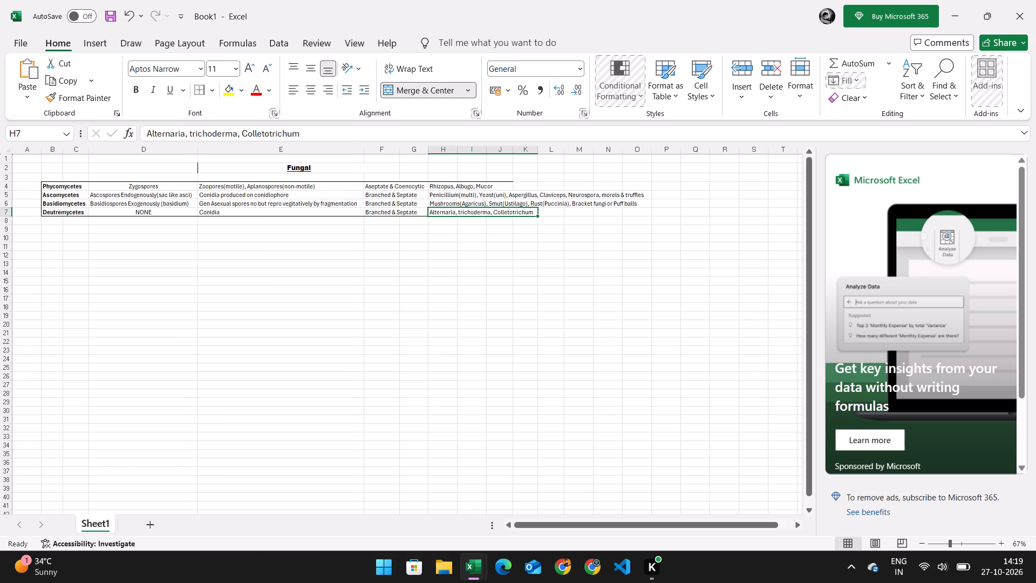
left_click(467, 186)
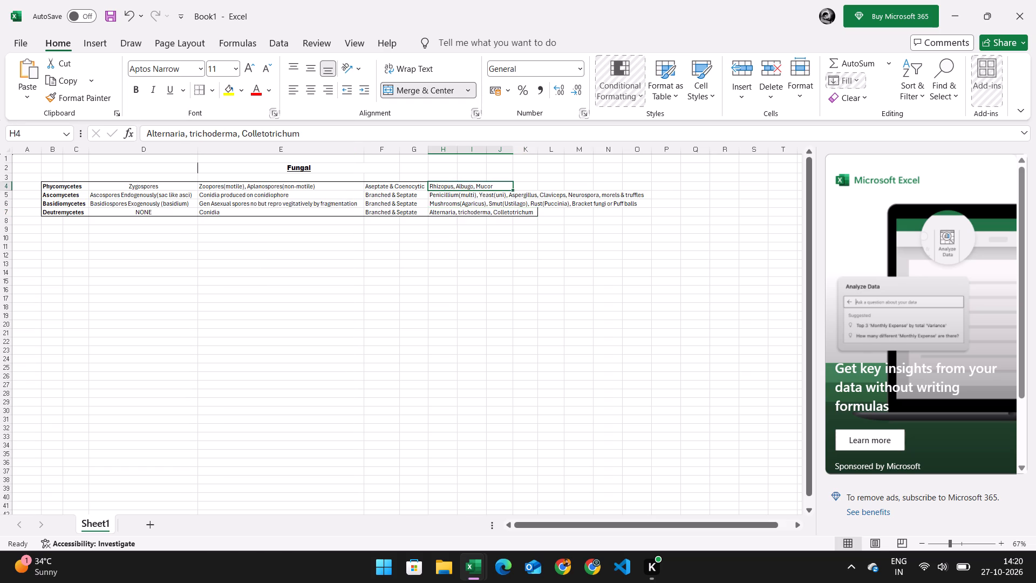
left_click(214, 92)
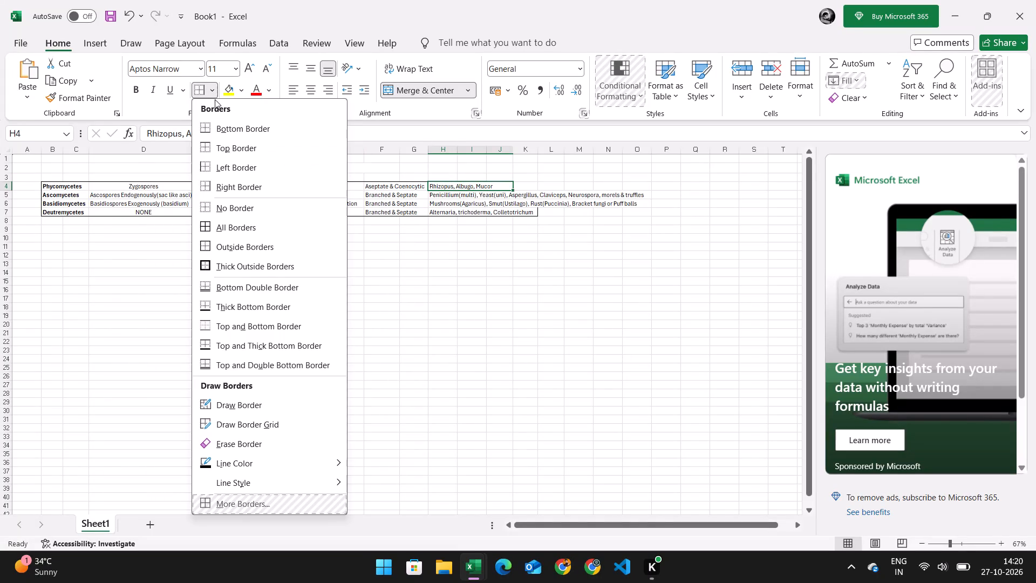
left_click(233, 178)
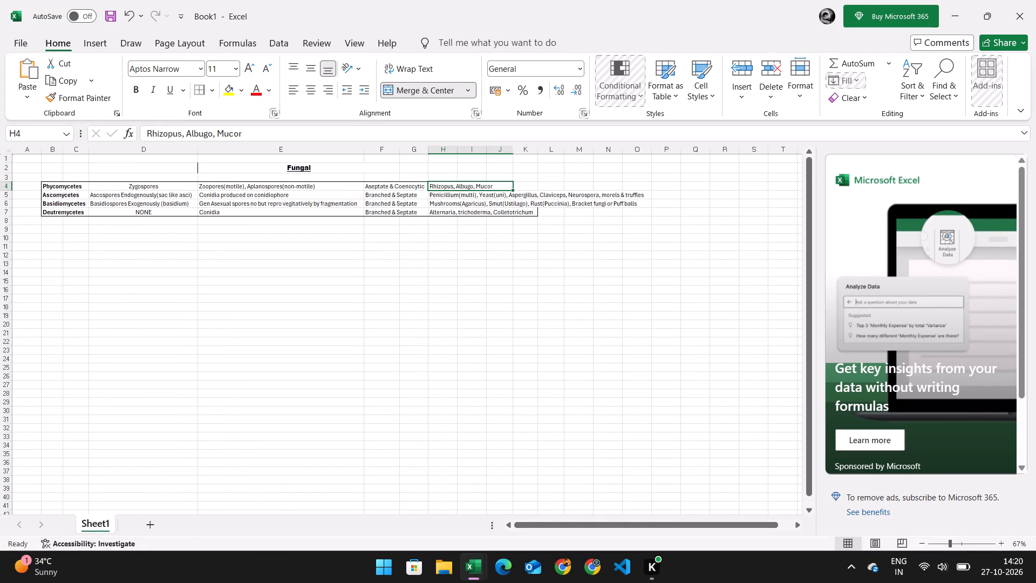
left_click(539, 195)
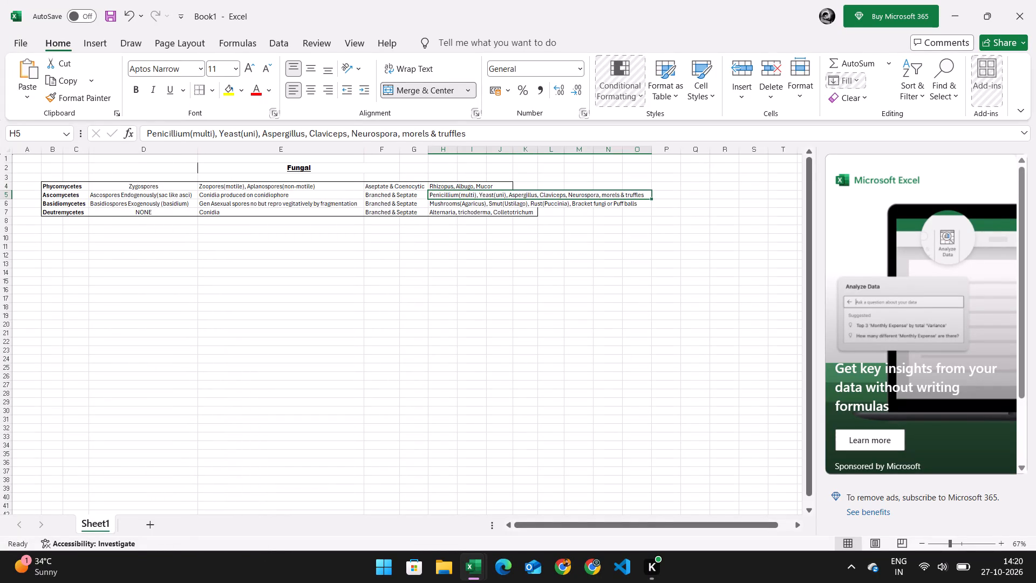
left_click(596, 299)
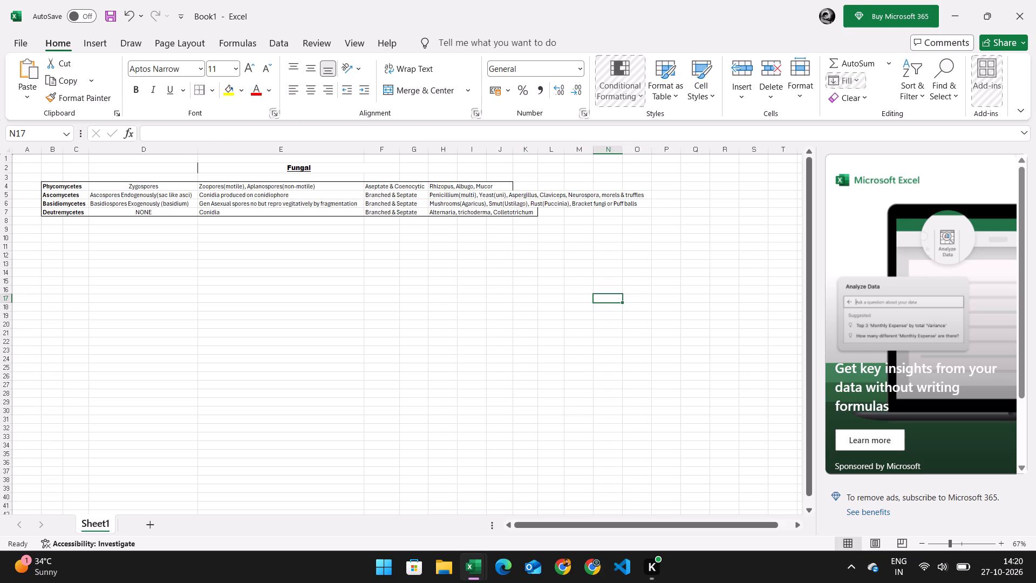
left_click(613, 194)
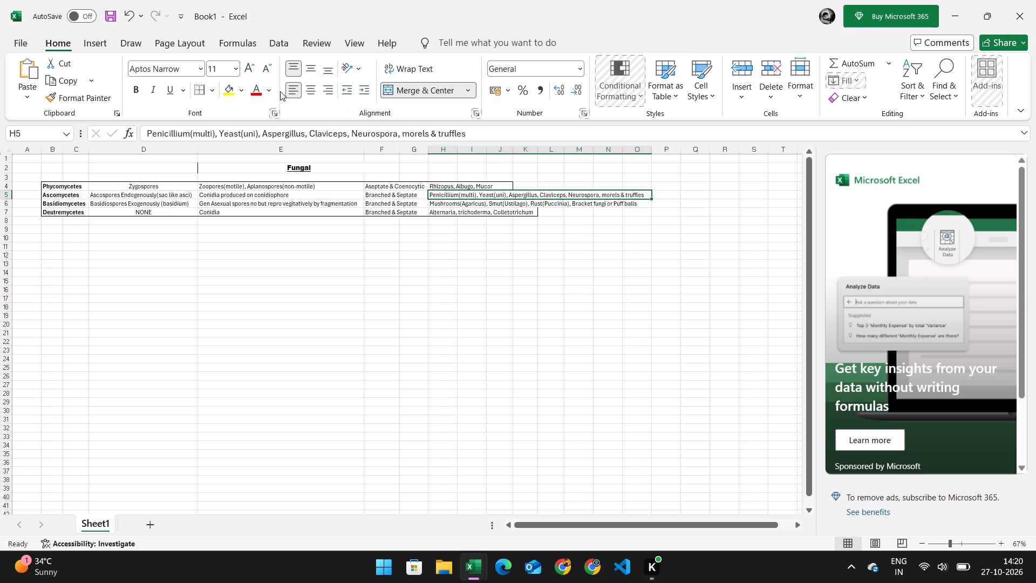
left_click(198, 96)
left_click(479, 202)
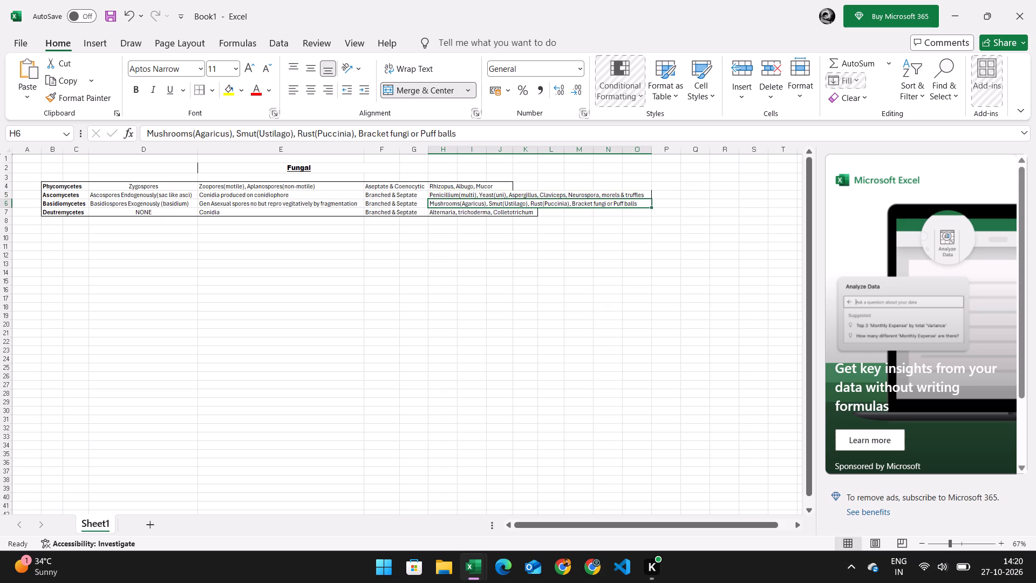
left_click(197, 95)
left_click(462, 286)
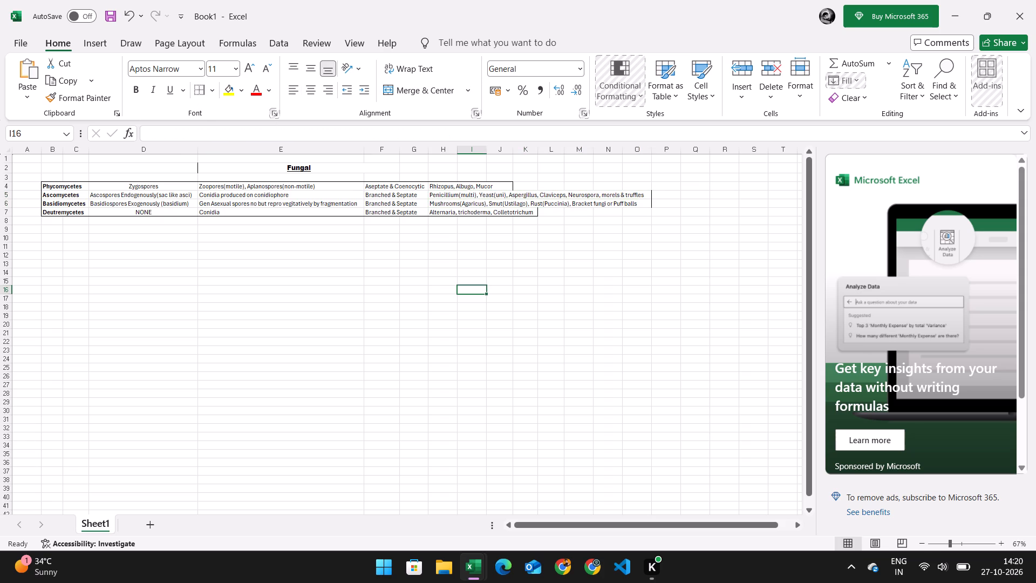
Add a bottom border to the Basidiomycetes examples in merged cell H6.
left_click(576, 205)
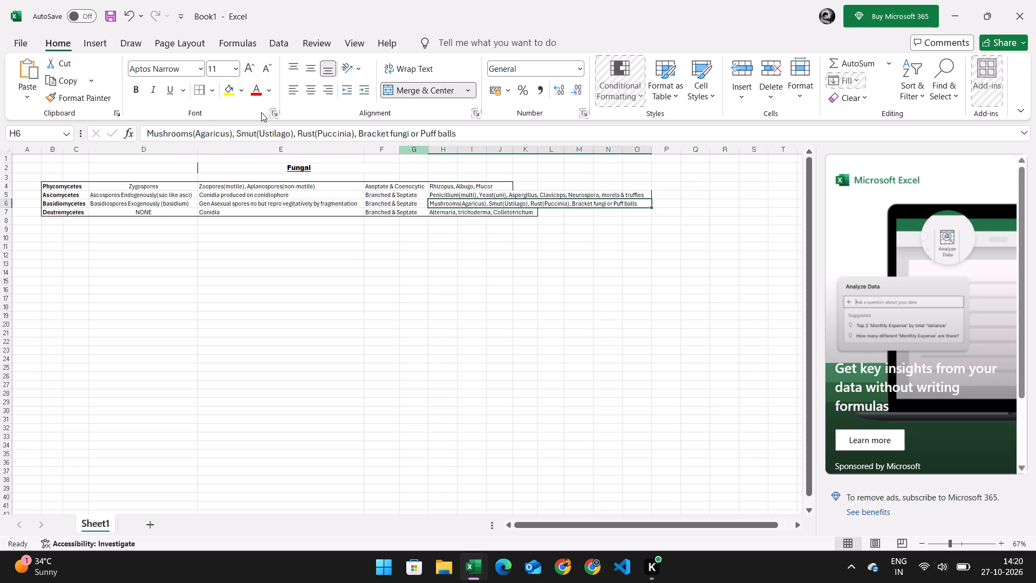
left_click(216, 86)
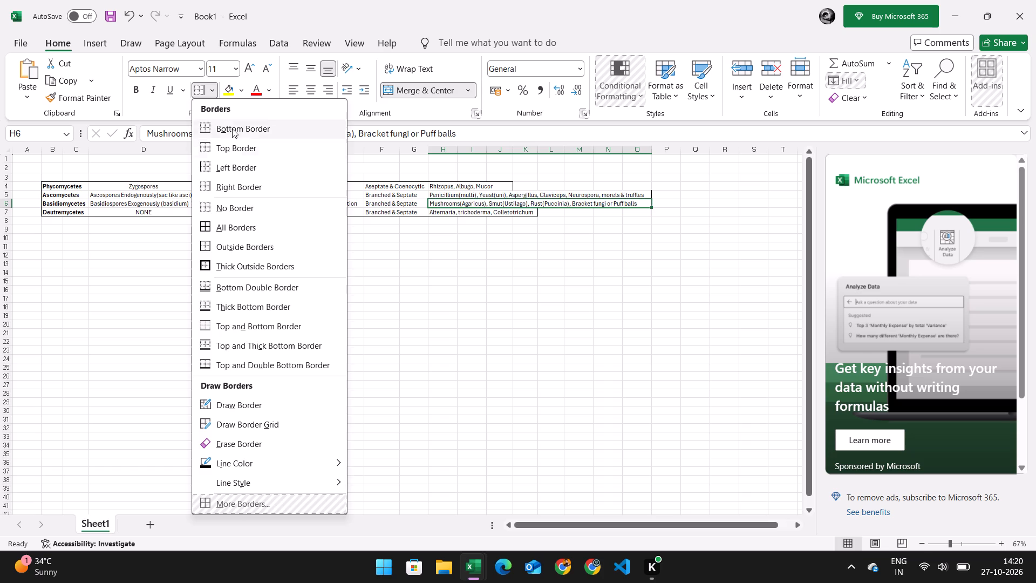
left_click(263, 134)
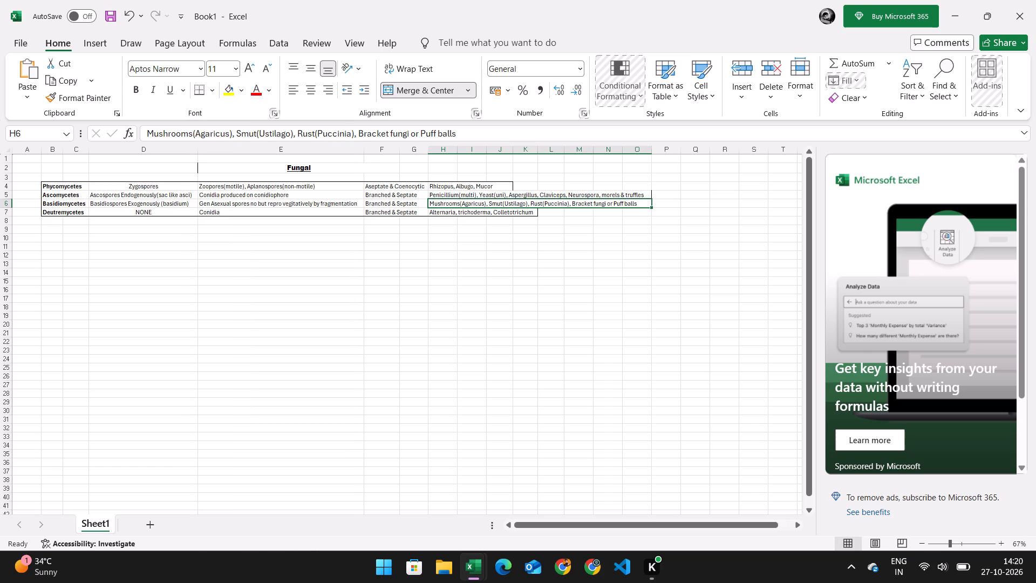
Add a top border to the Ascomycetes examples in merged cell H5.
left_click(476, 197)
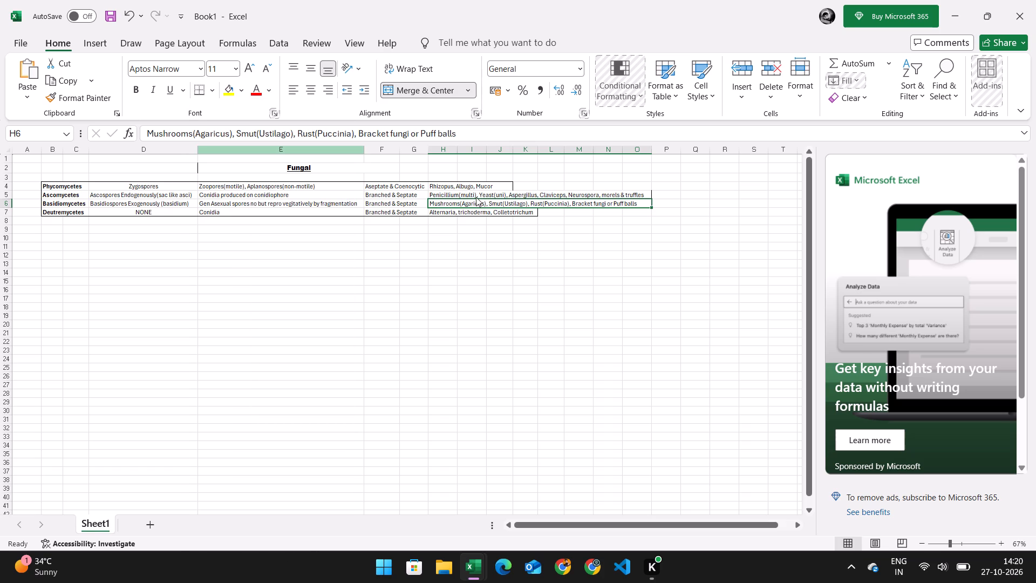
left_click(476, 195)
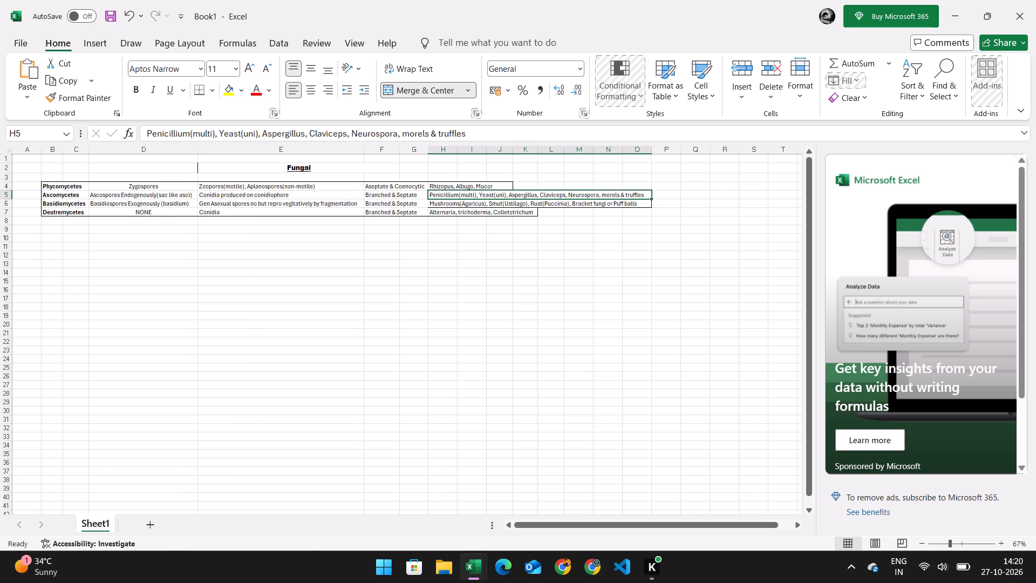
left_click(215, 95)
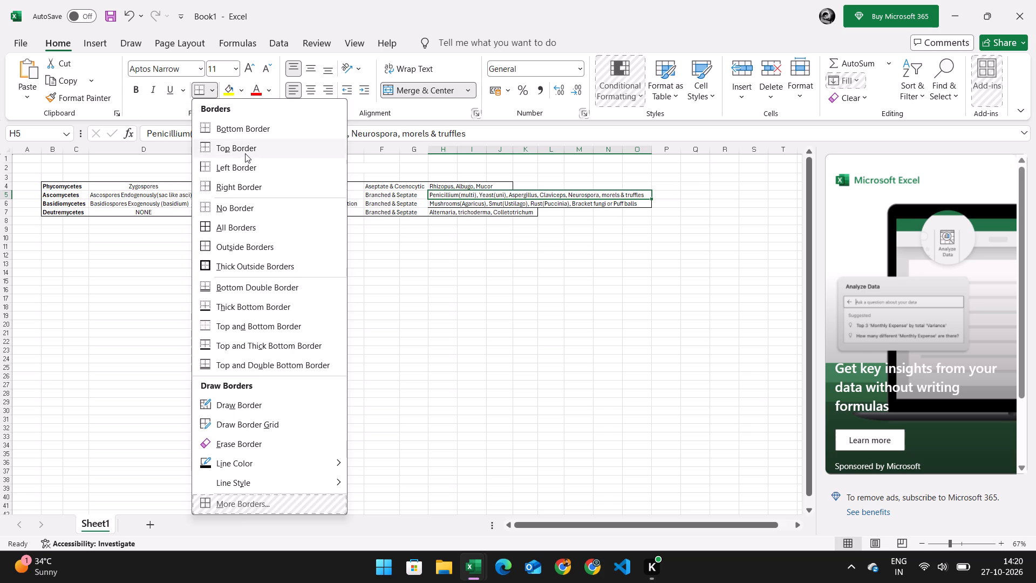
left_click(245, 153)
left_click(428, 276)
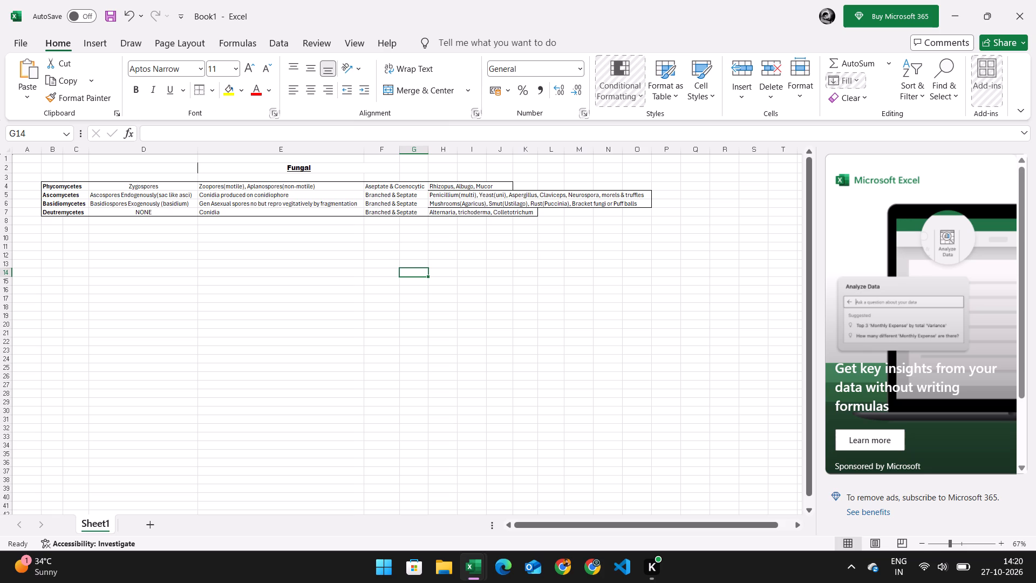
Add a top border to the Basidiomycetes examples in merged cell H6.
left_click(516, 204)
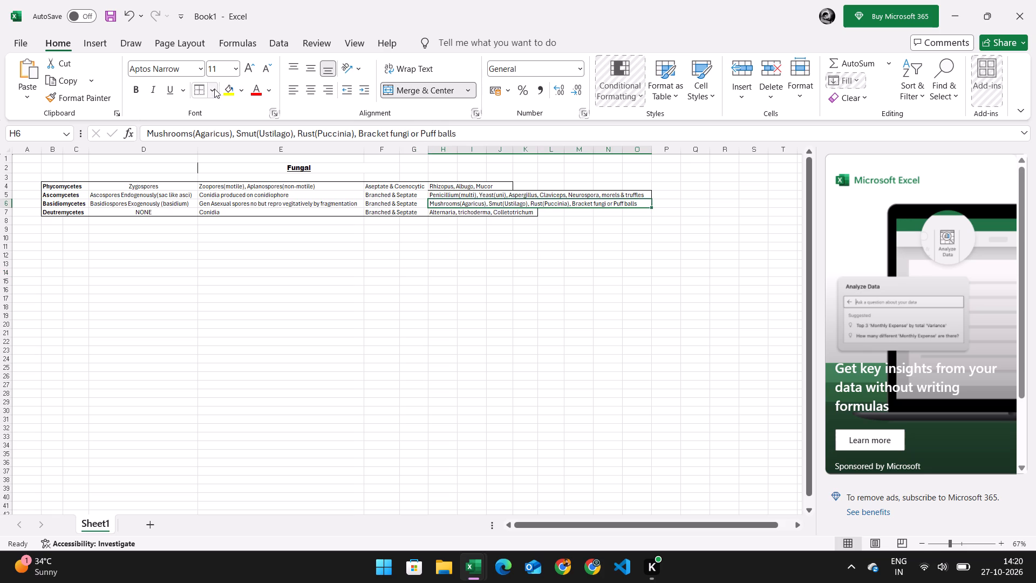
left_click(205, 89)
left_click(330, 227)
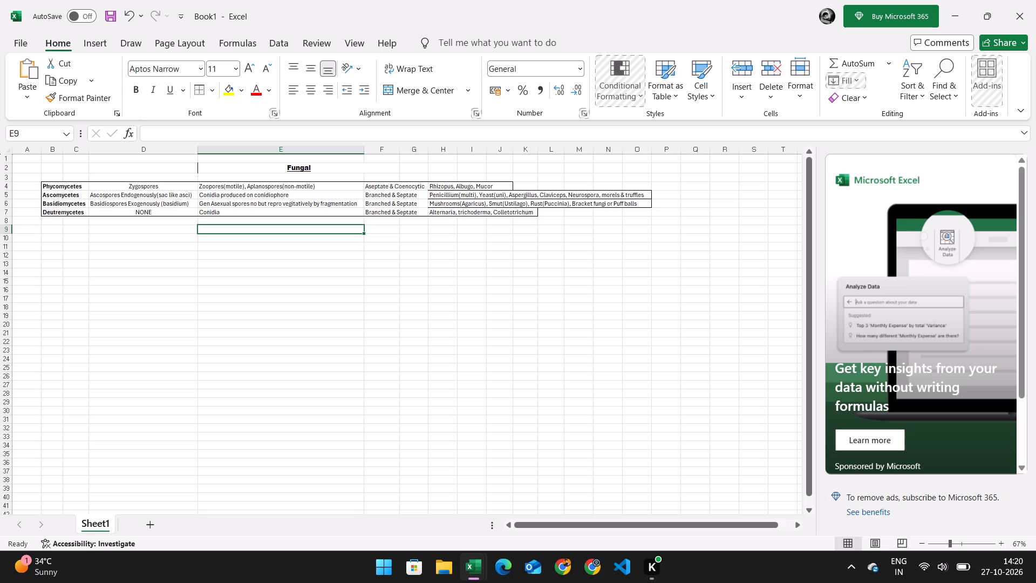
Apply all borders to the classification entries in cells B4 through G7.
left_click_drag(72, 188, 340, 205)
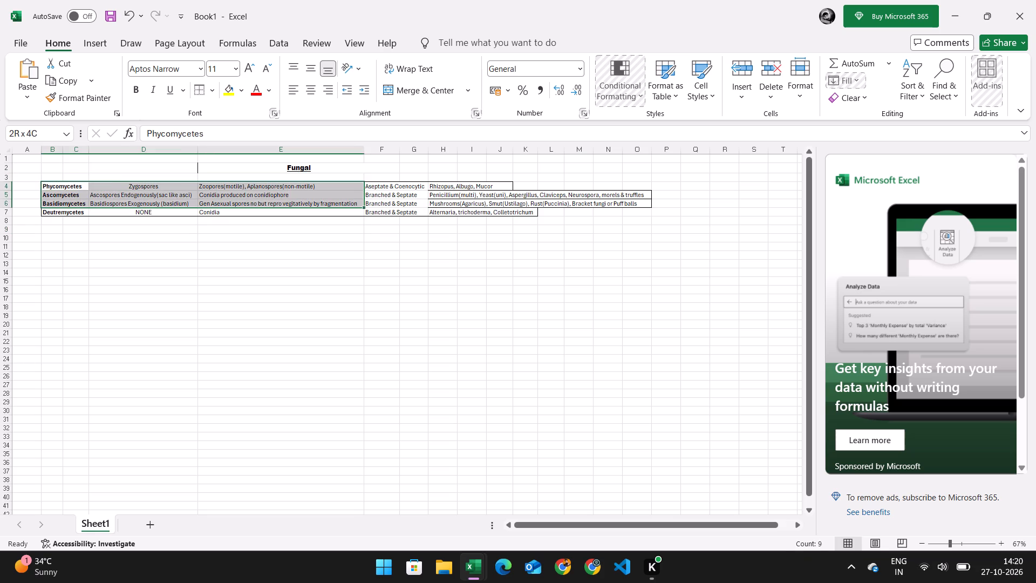
left_click_drag(340, 205, 406, 213)
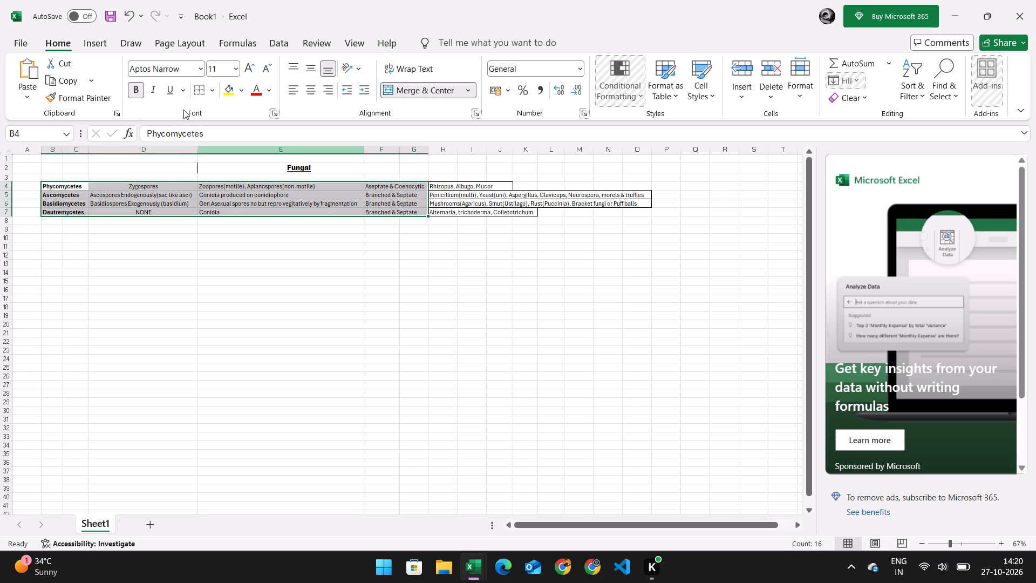
left_click(212, 90)
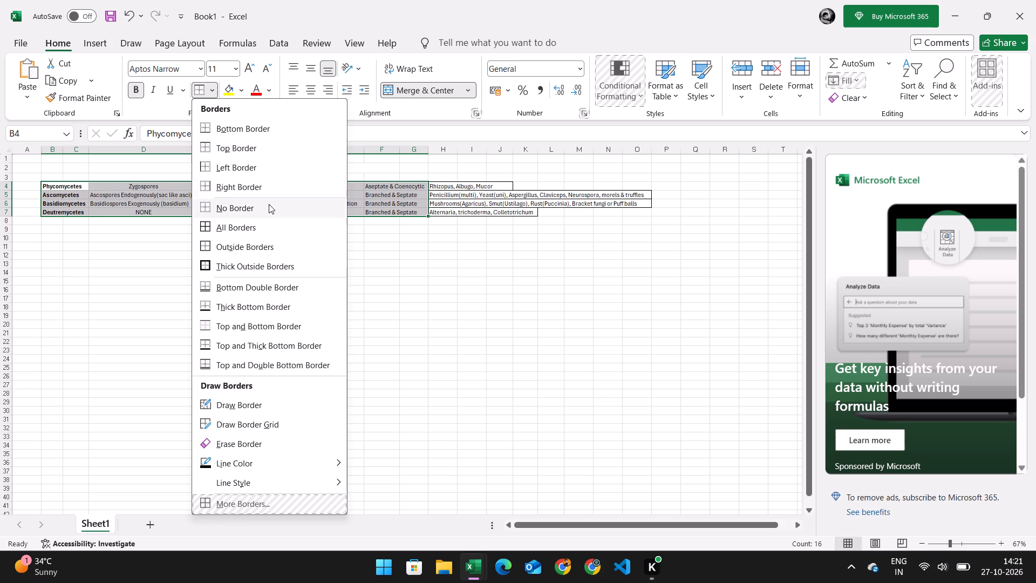
left_click(273, 229)
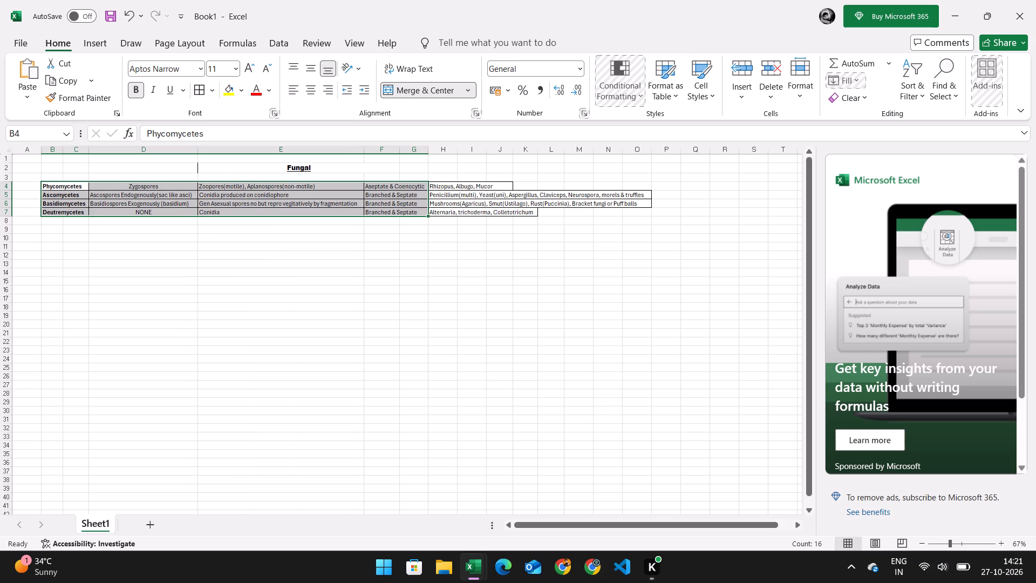
left_click(397, 298)
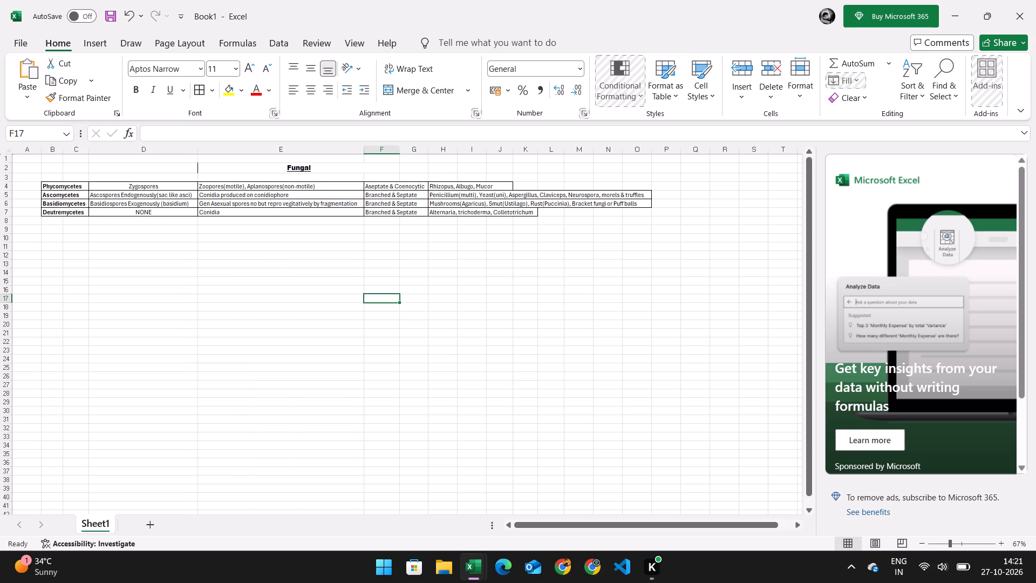
Add outside borders around the Fungal heading in merged cell E2.
scroll(397, 298, "right", 1)
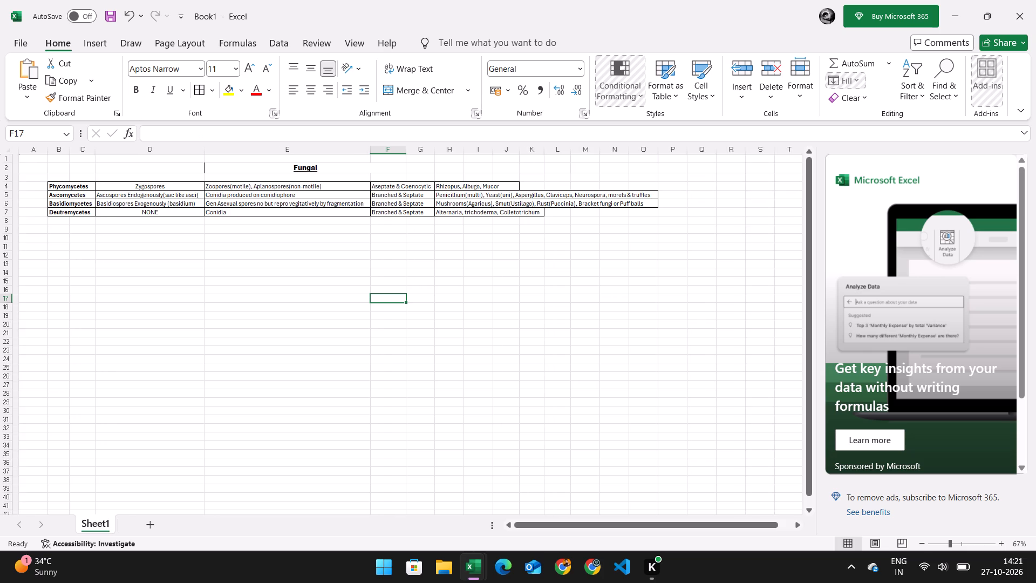
scroll(397, 298, "right", 1)
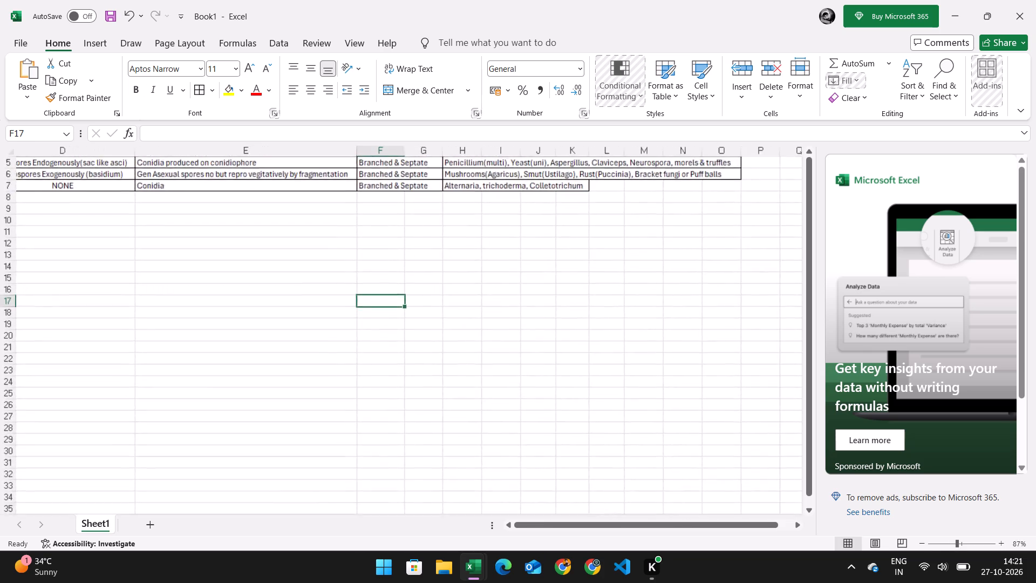
scroll(397, 298, "up", 1)
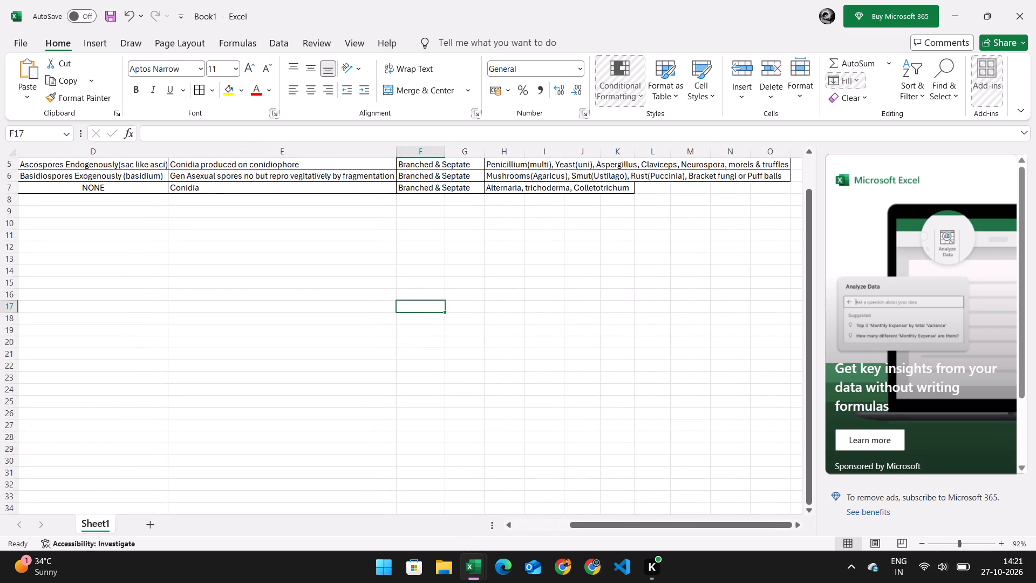
scroll(493, 386, "up", 1)
scroll(493, 386, "right", 1)
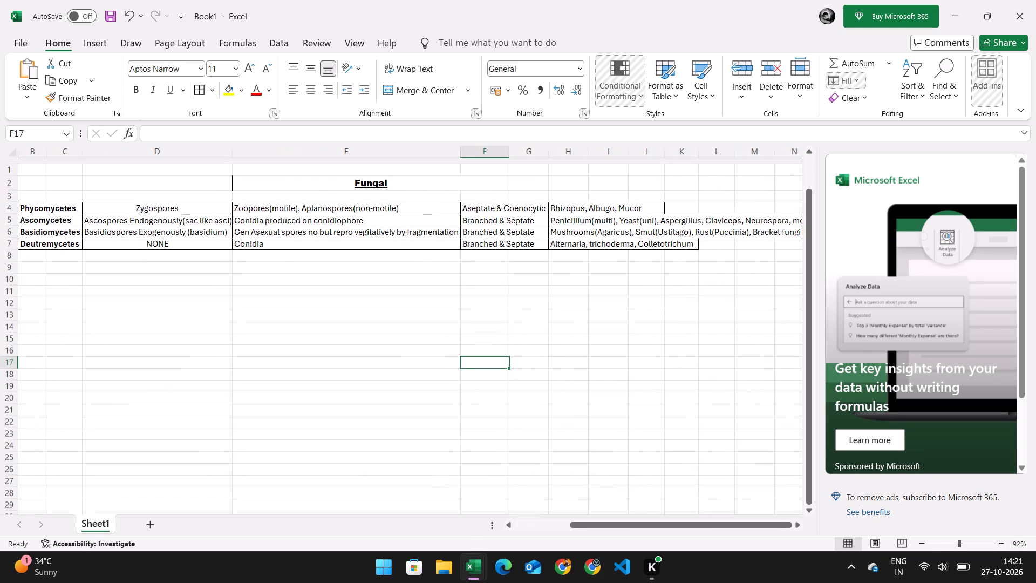
scroll(493, 386, "right", 1)
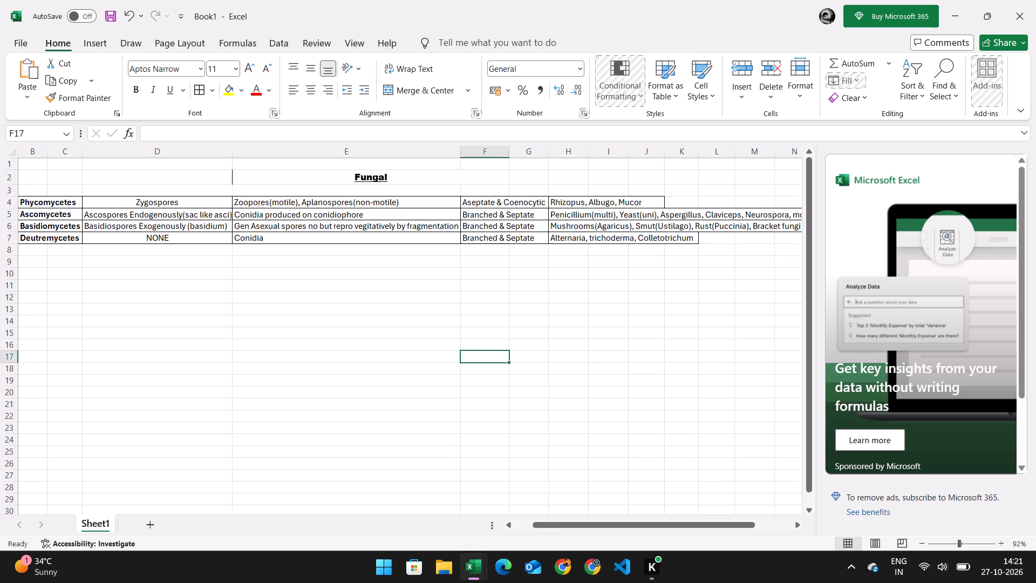
left_click(392, 177)
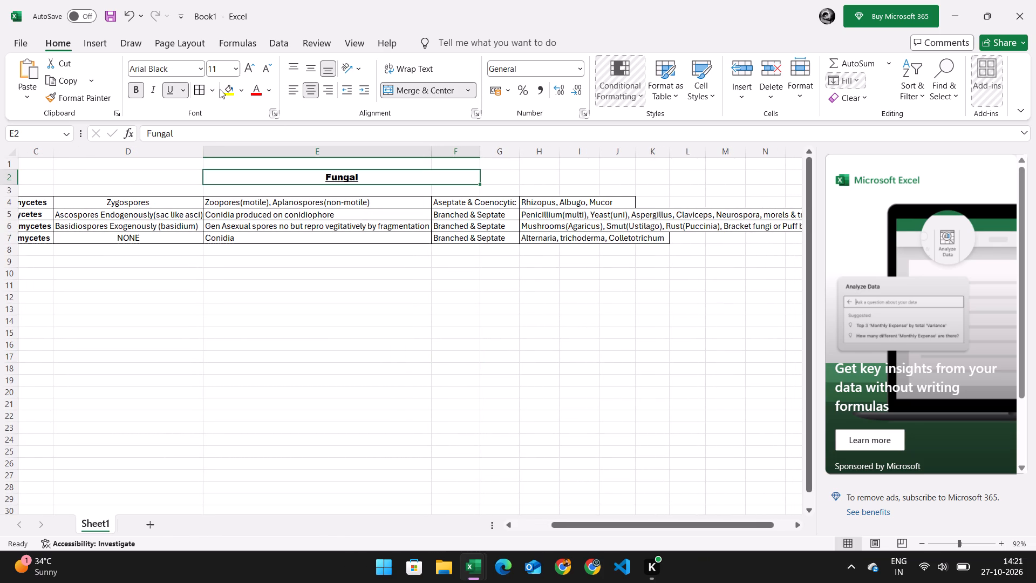
left_click(212, 89)
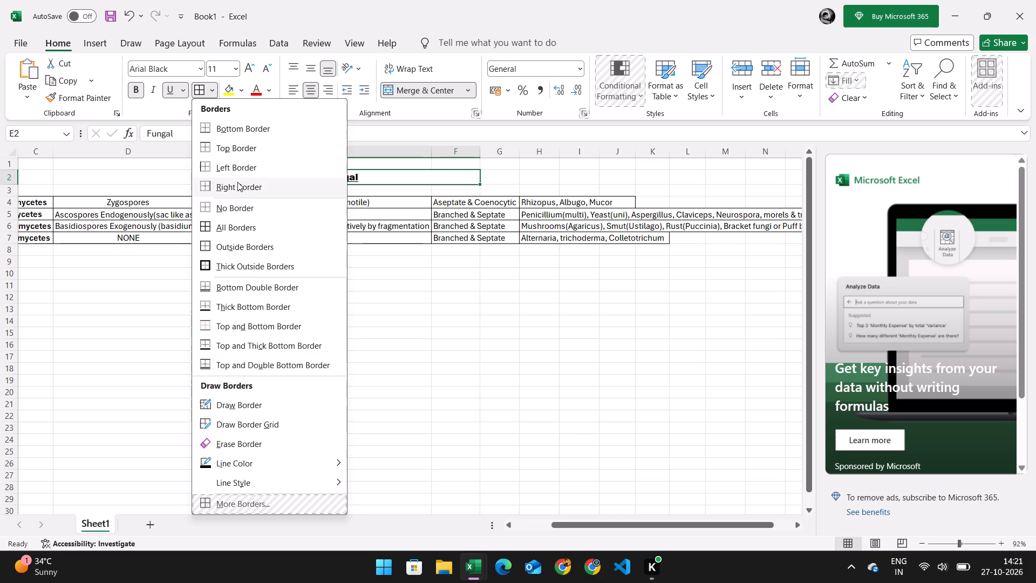
left_click(244, 244)
left_click(363, 313)
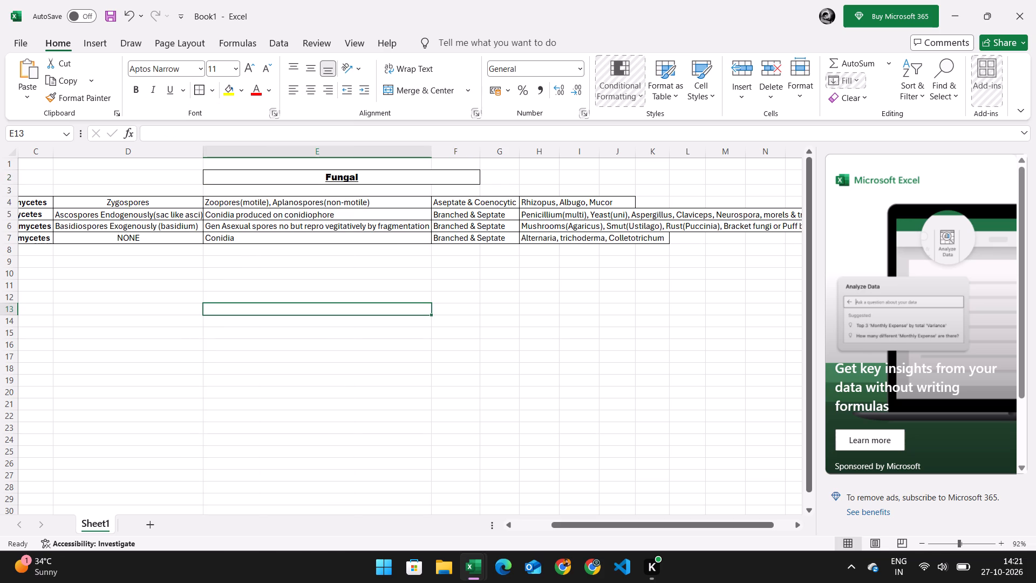
Italicize the Phycomycetes examples in merged cell H4 and the Ascomycetes examples in merged cell H5.
scroll(368, 308, "right", 1)
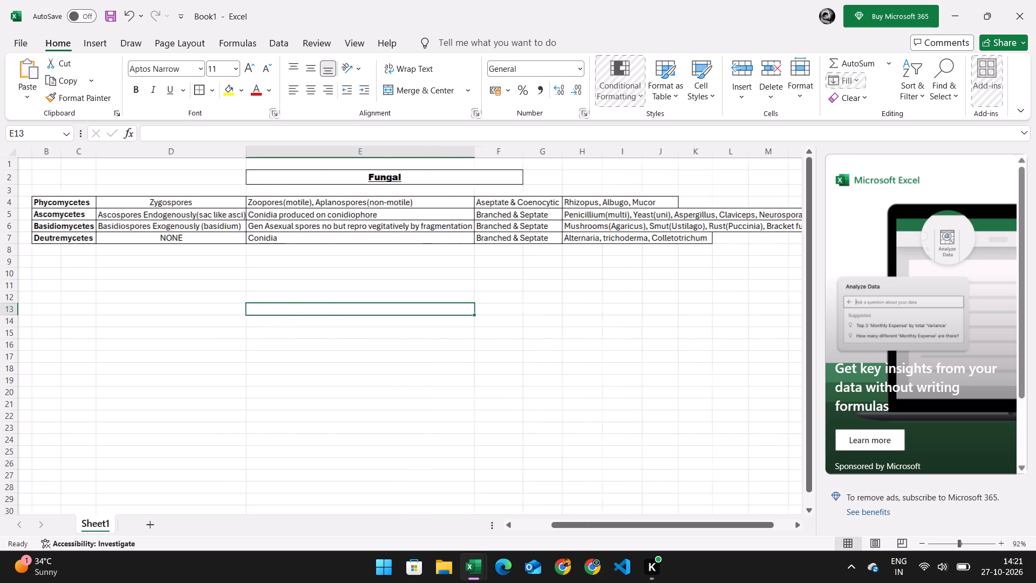
scroll(368, 308, "right", 1)
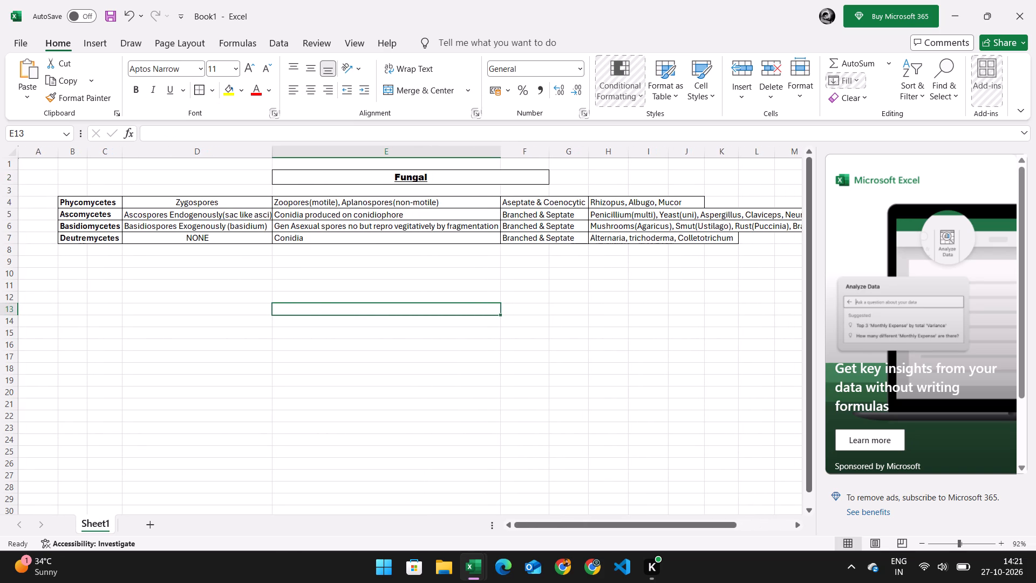
scroll(368, 308, "left", 2)
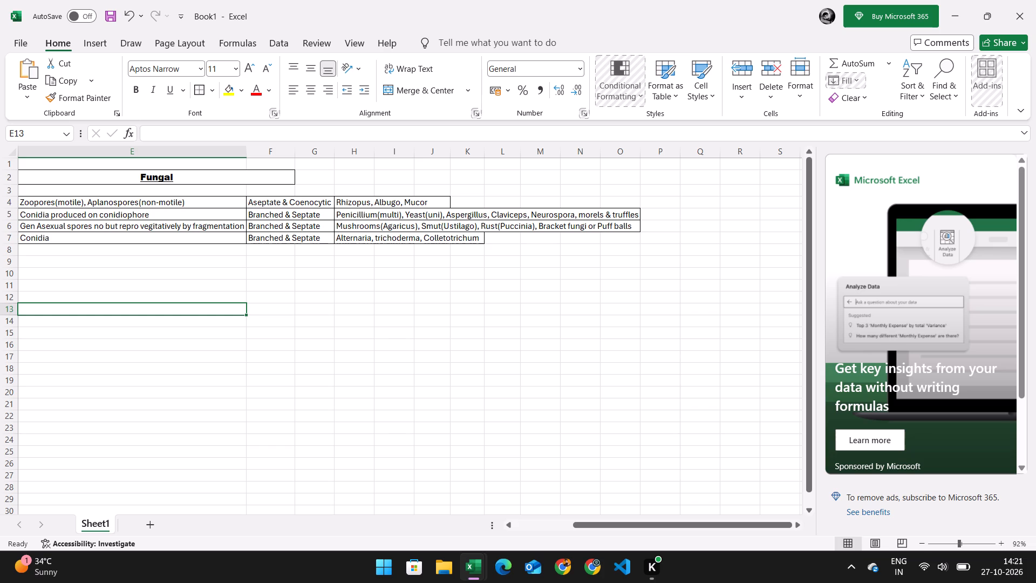
left_click(355, 204)
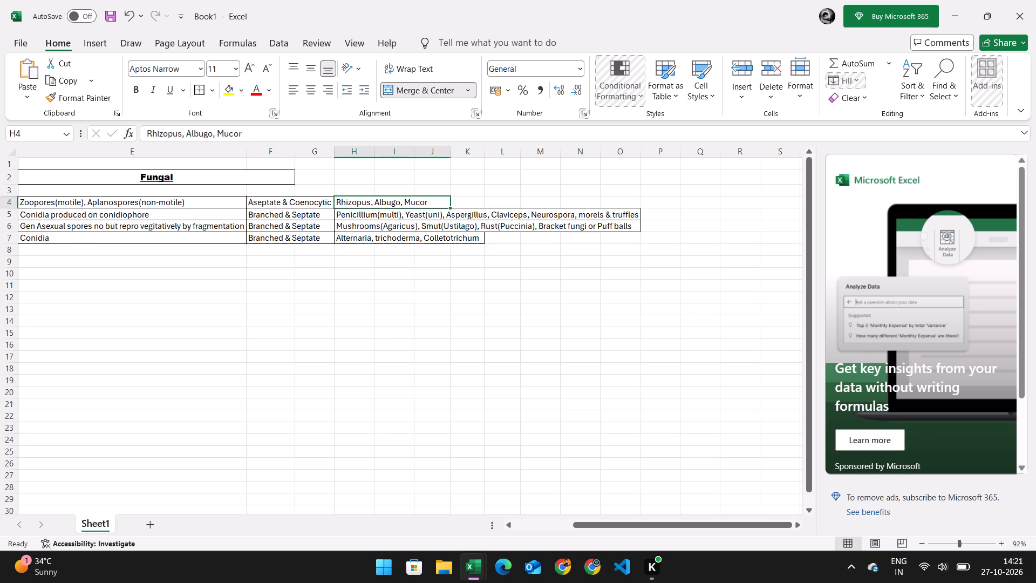
left_click(147, 95)
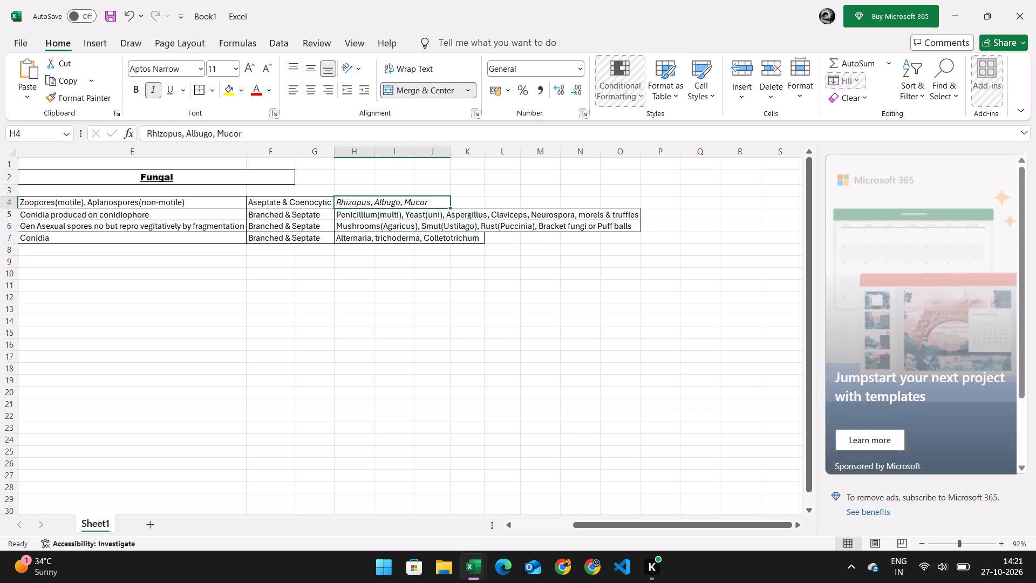
left_click(455, 214)
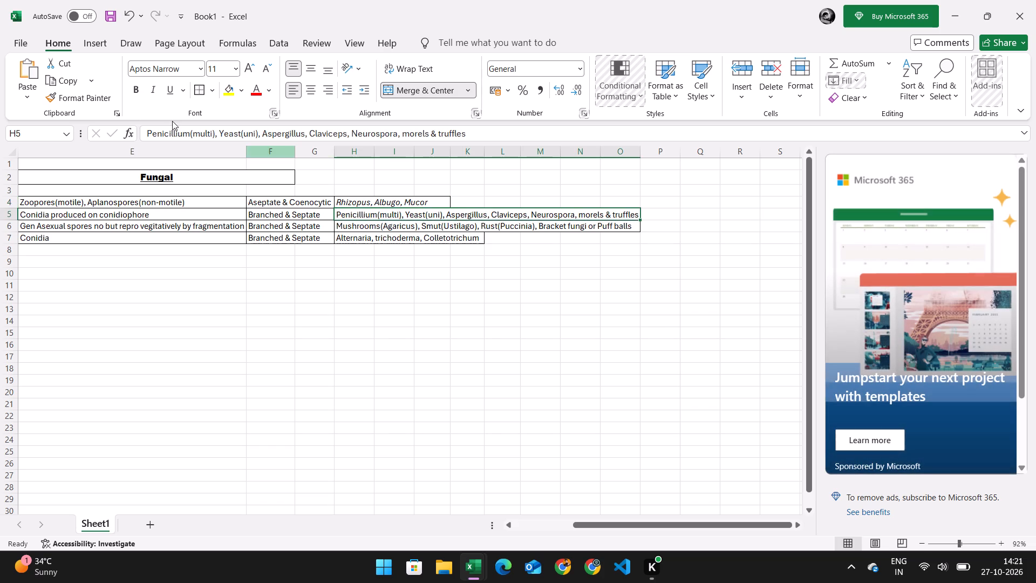
left_click(150, 86)
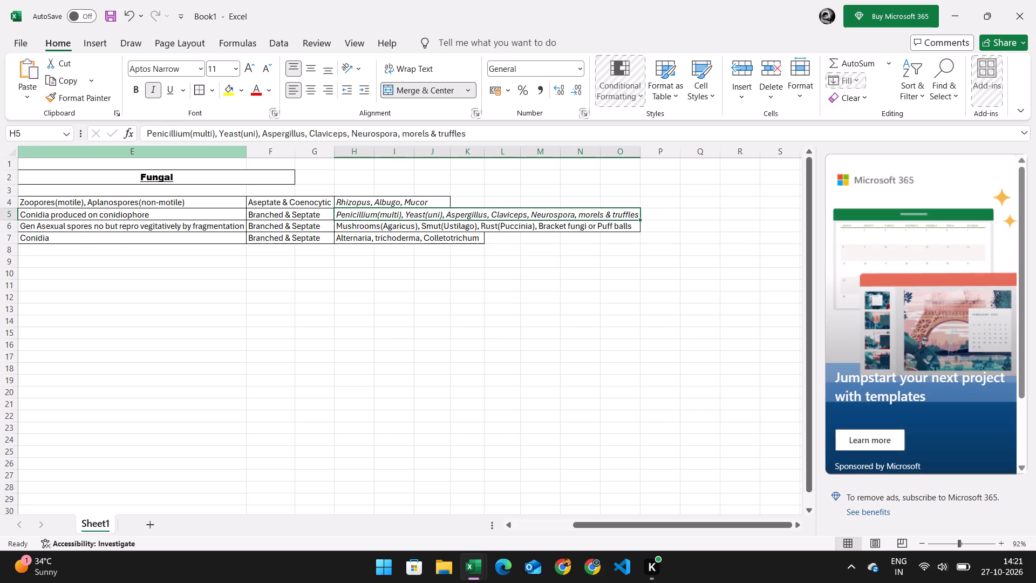
Remove the italics from the parenthesized words "multi" and "uni" in the Ascomycetes examples in H5.
left_click(400, 231)
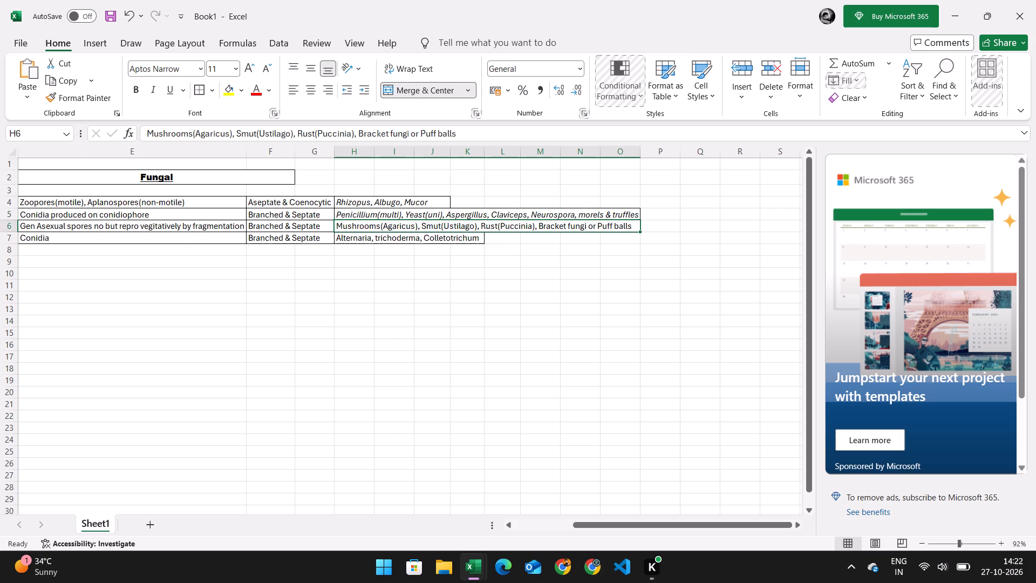
left_click(400, 231)
double_click(399, 212)
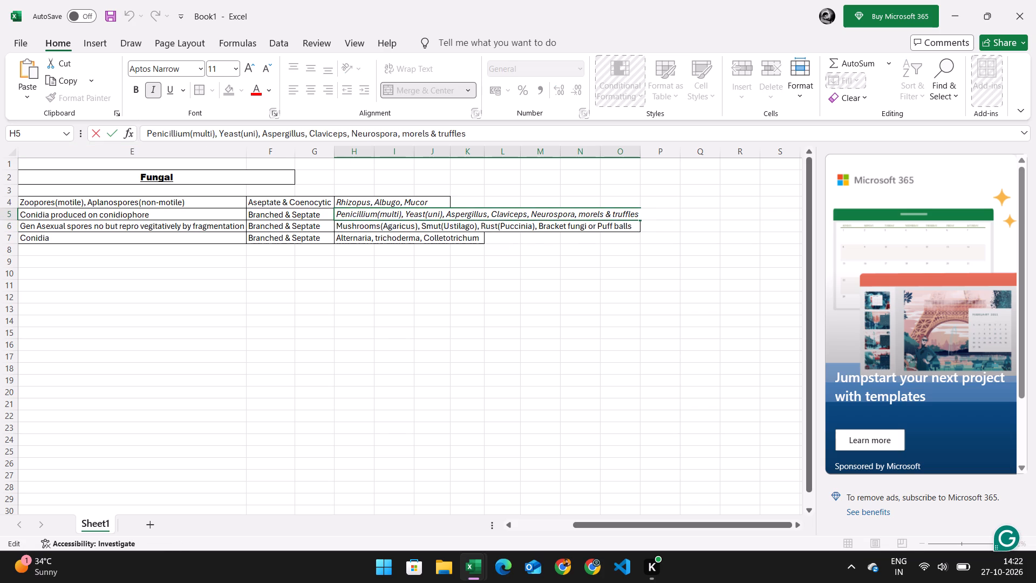
left_click_drag(401, 225, 398, 215)
double_click(398, 215)
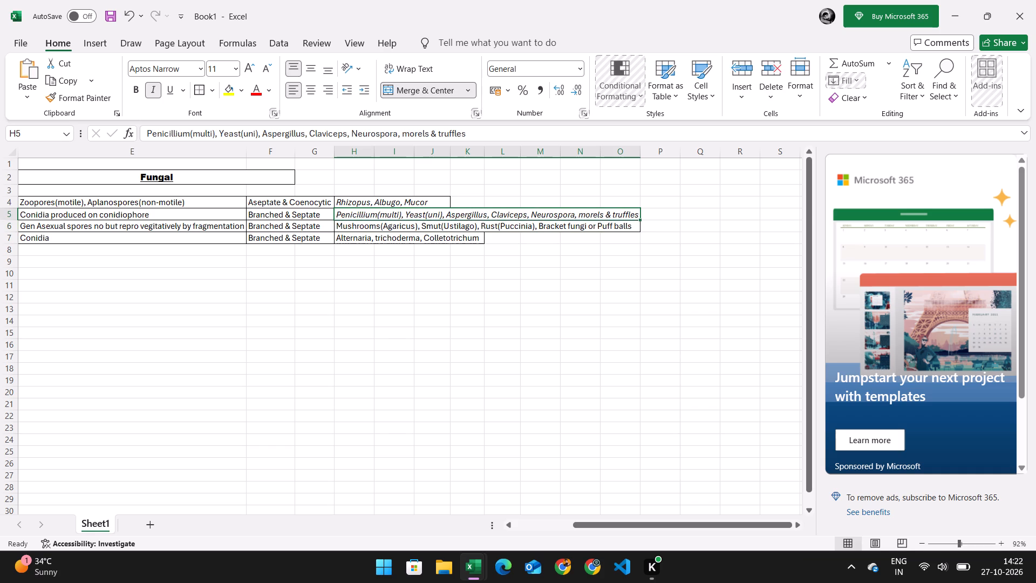
left_click(398, 215)
left_click(399, 214)
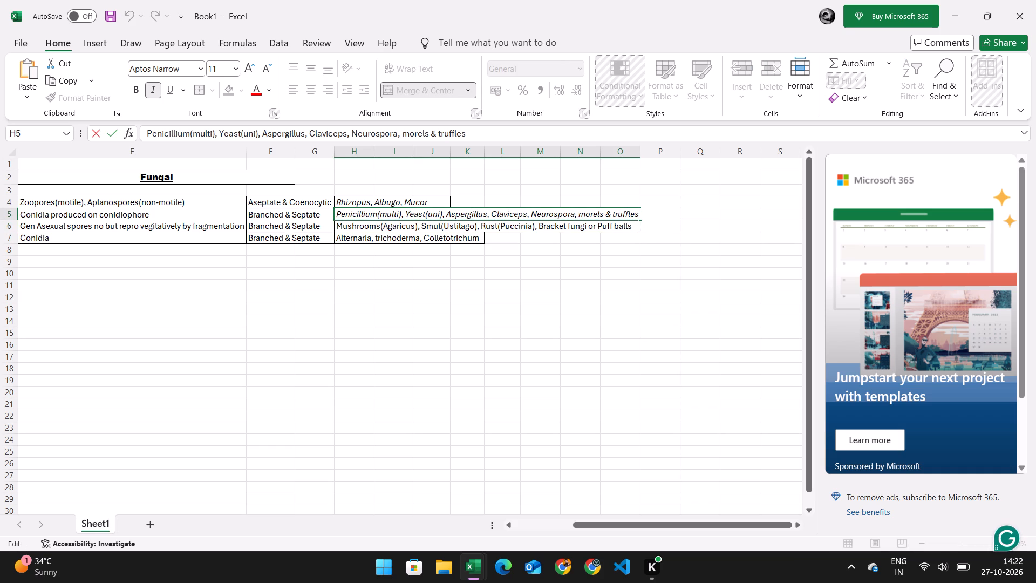
left_click_drag(399, 214, 378, 215)
left_click_drag(378, 215, 383, 215)
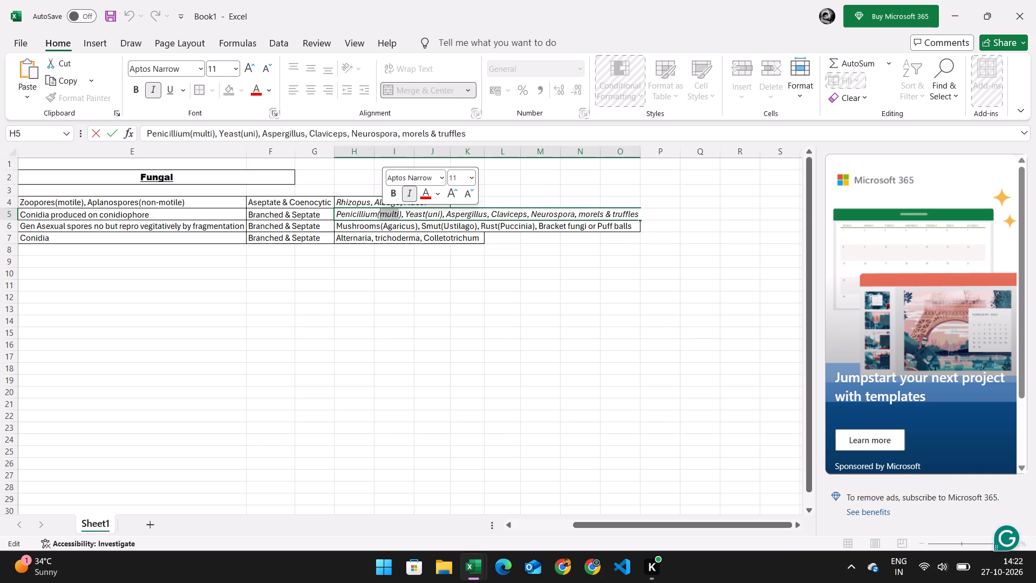
left_click(415, 194)
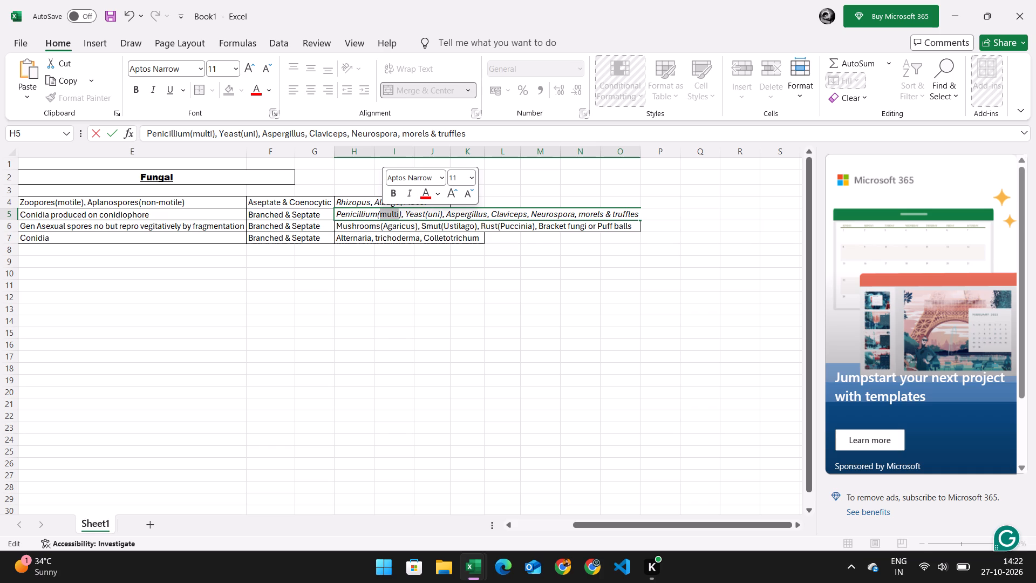
left_click(443, 217)
left_click(440, 214)
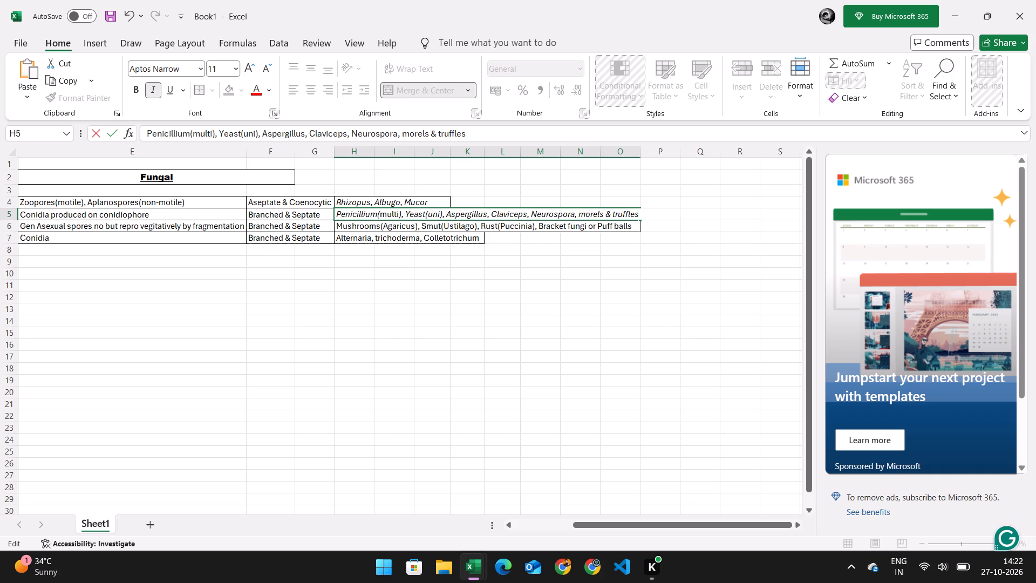
left_click_drag(440, 214, 429, 214)
left_click(456, 196)
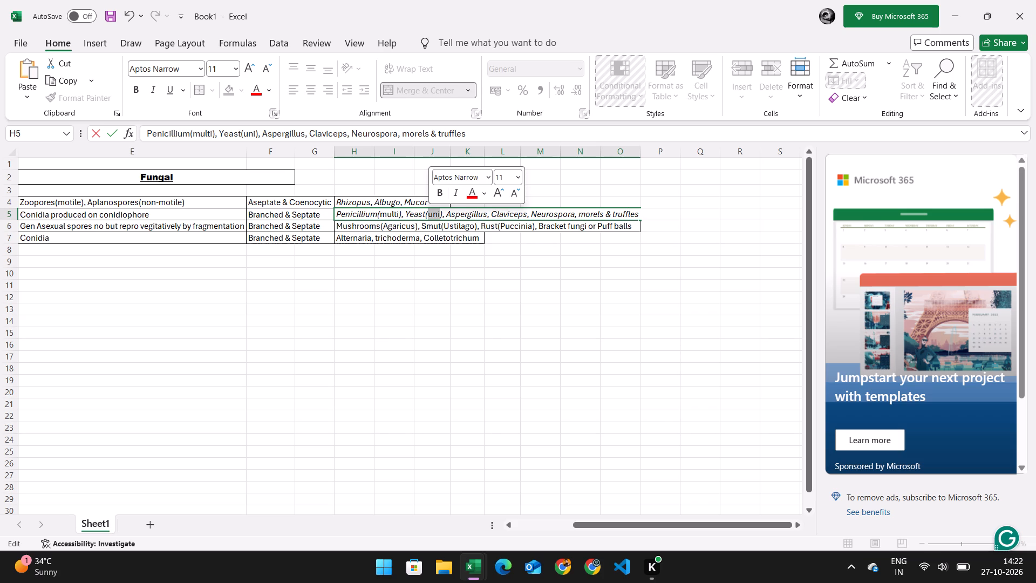
Remove the italics from the word "truffles" in the Ascomycetes examples in H5.
left_click(636, 215)
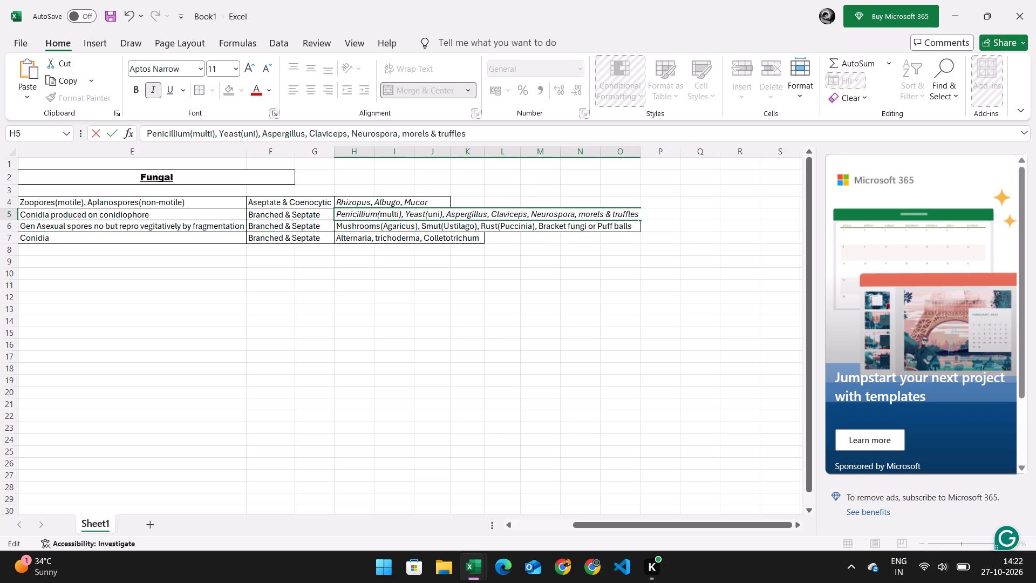
left_click(637, 215)
double_click(637, 215)
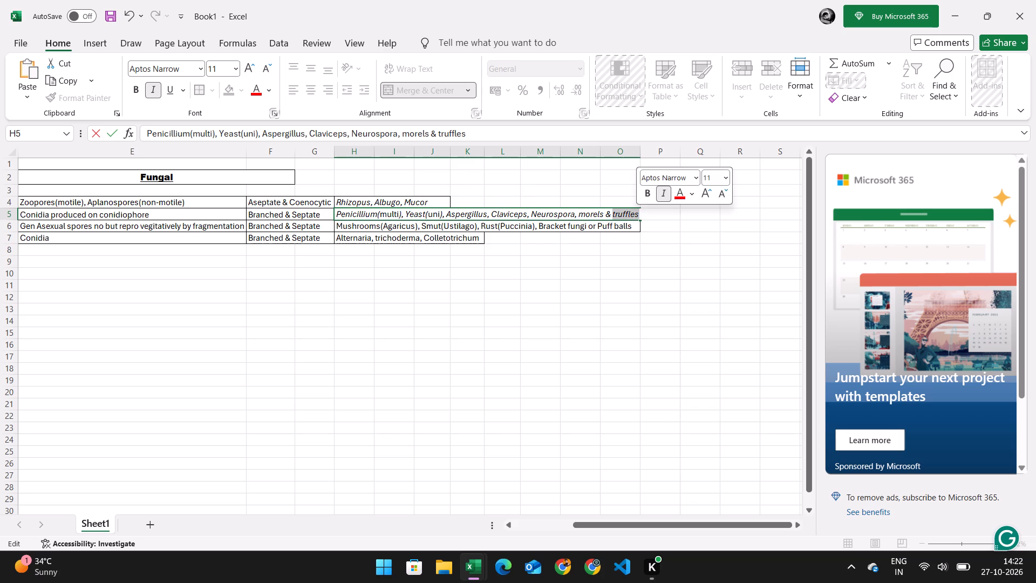
left_click(637, 215)
double_click(637, 215)
left_click(666, 197)
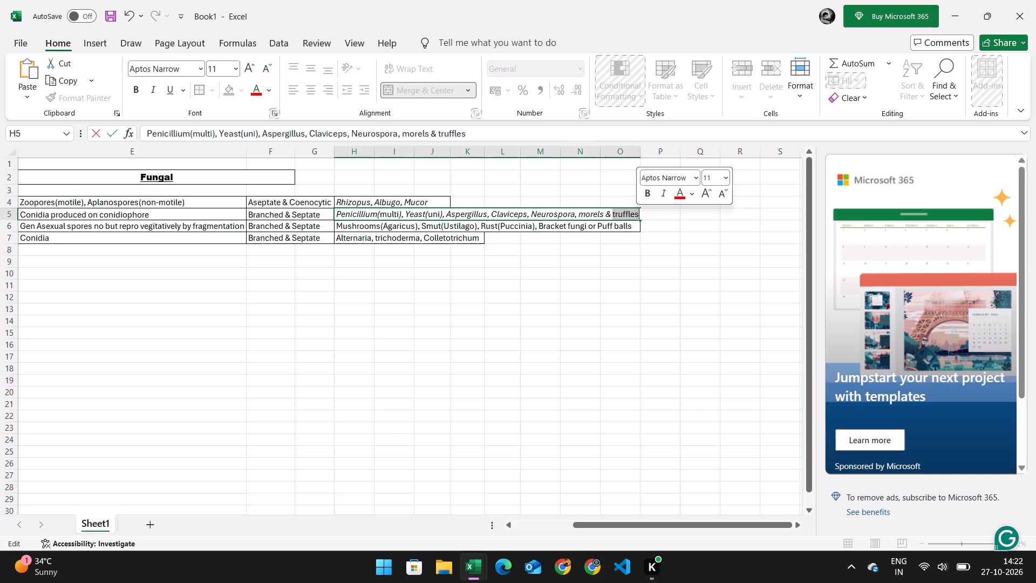
Remove the italics from the "&" and the word "morels" in the Ascomycetes examples in H5.
double_click(610, 212)
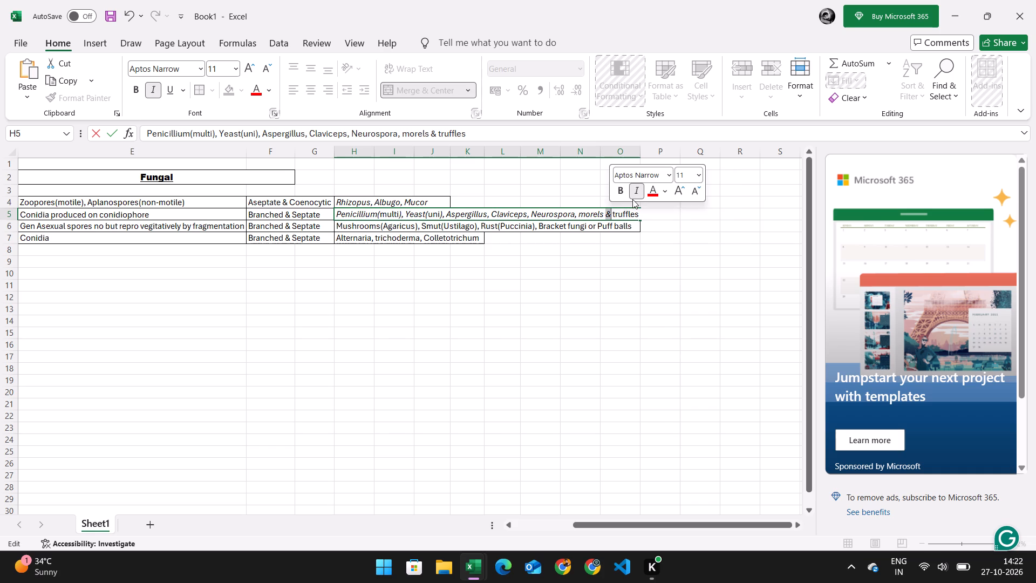
left_click(636, 196)
double_click(596, 213)
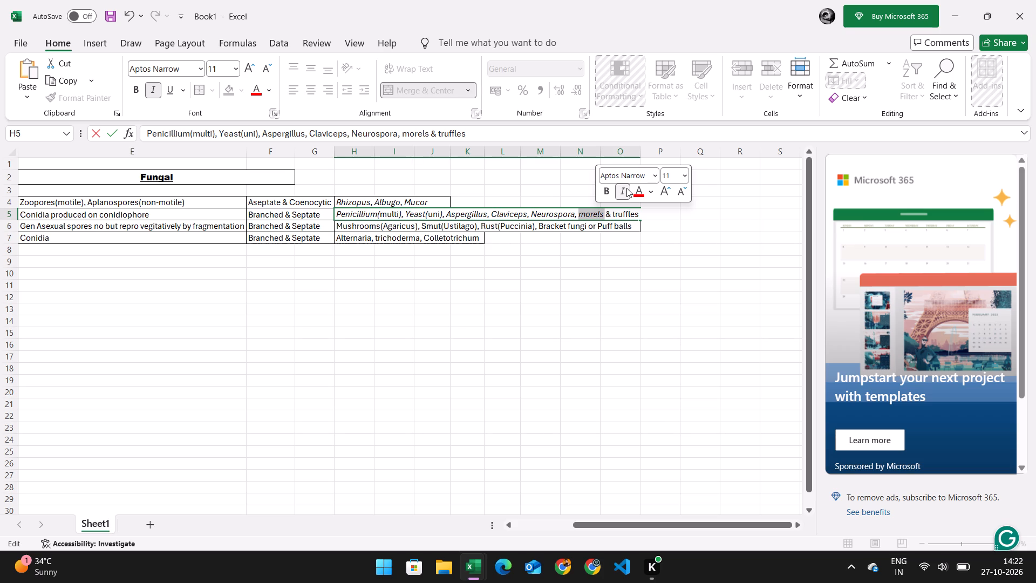
left_click(626, 188)
Italicize the parenthesized genus names Agaricus, Ustilago and Puccinia in the Basidiomycetes examples in merged cell H6.
left_click(410, 227)
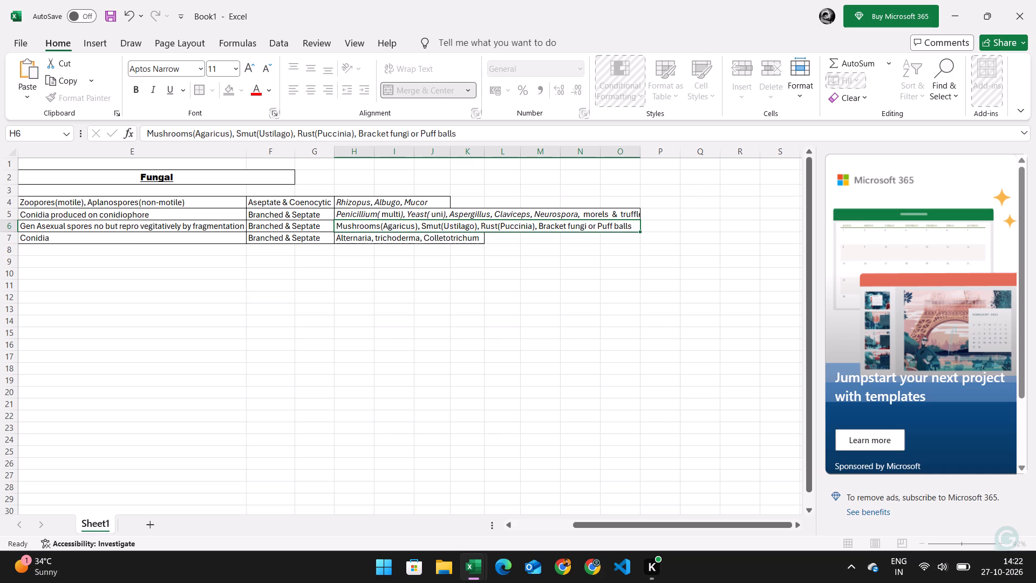
double_click(404, 226)
double_click(404, 226)
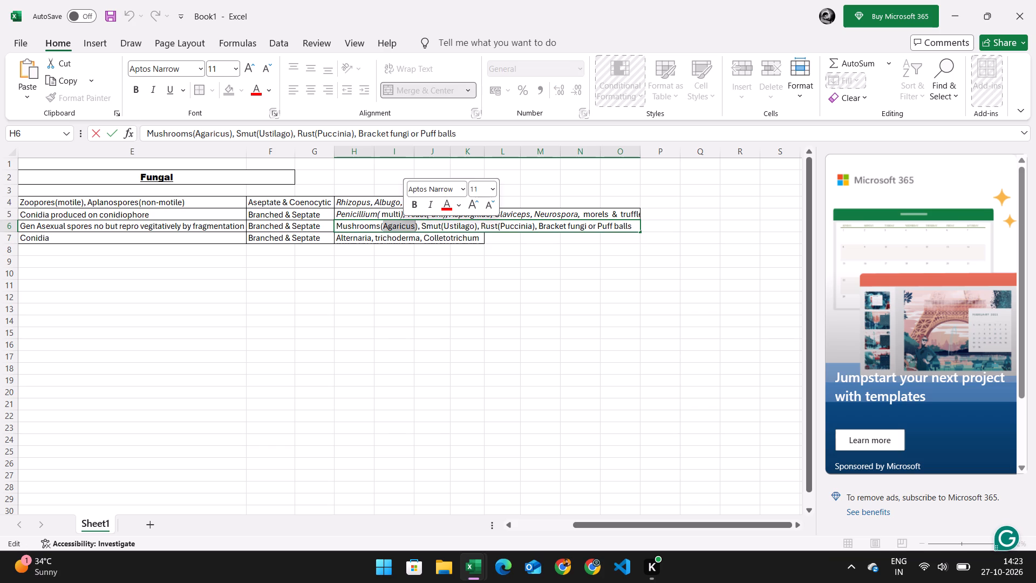
left_click(435, 198)
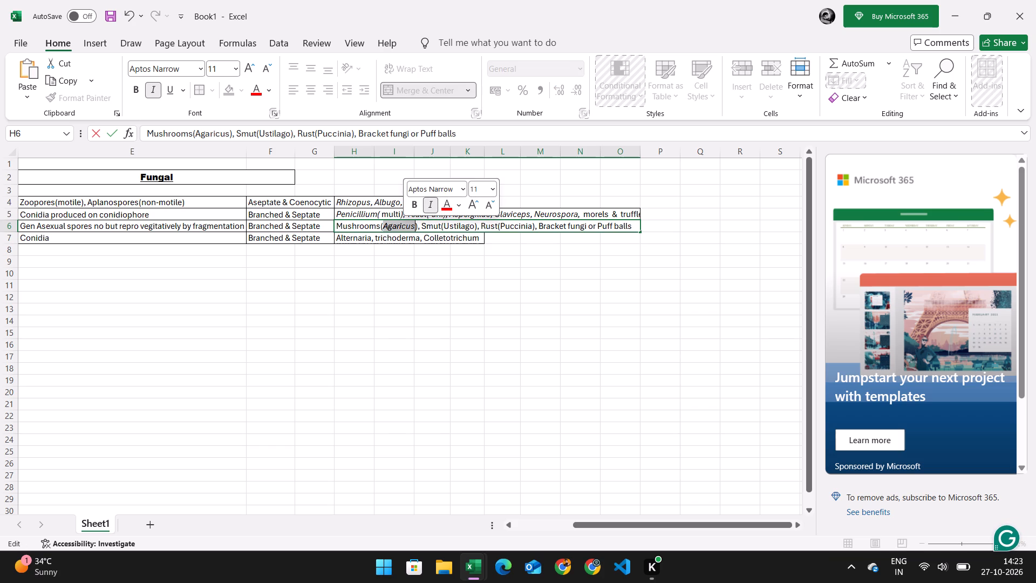
double_click(460, 225)
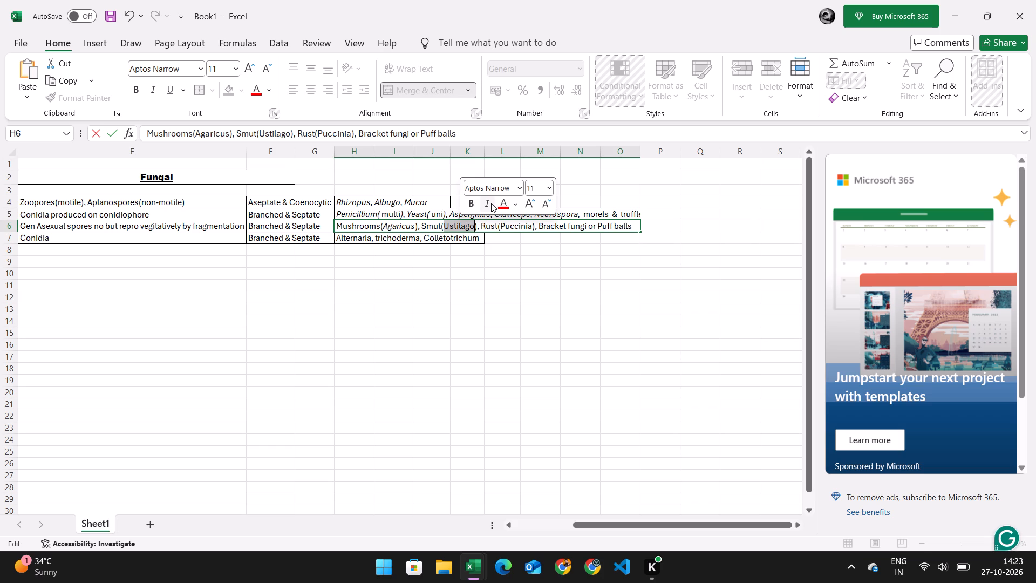
left_click(491, 203)
double_click(513, 223)
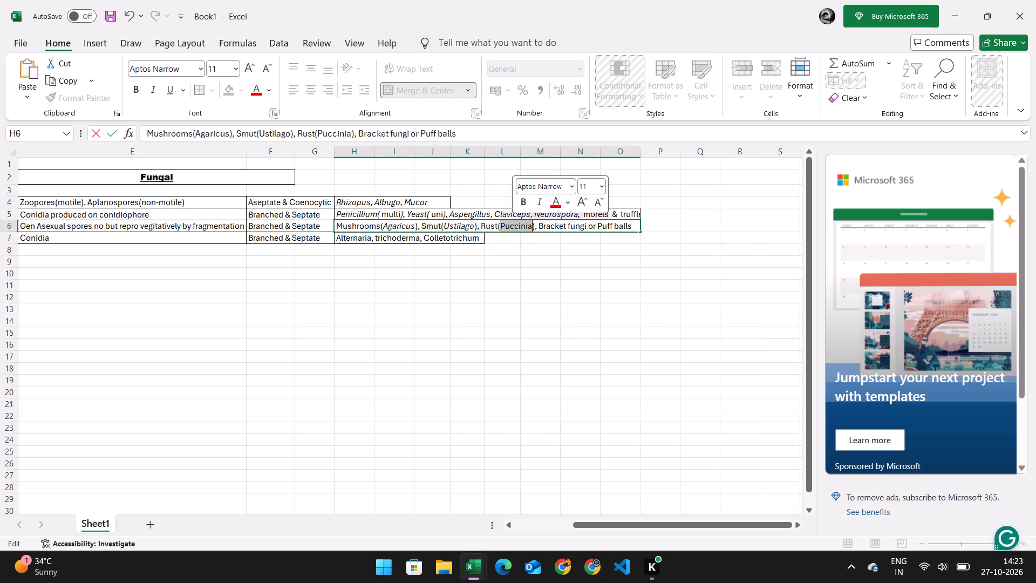
left_click(540, 205)
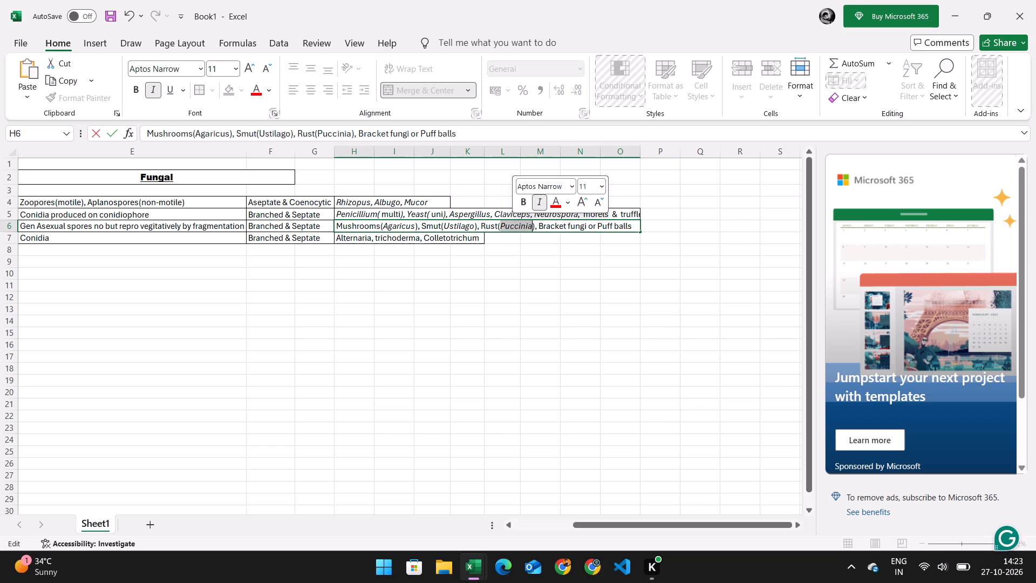
Italicize all the Deutremycetes examples in merged cell H7.
left_click(419, 235)
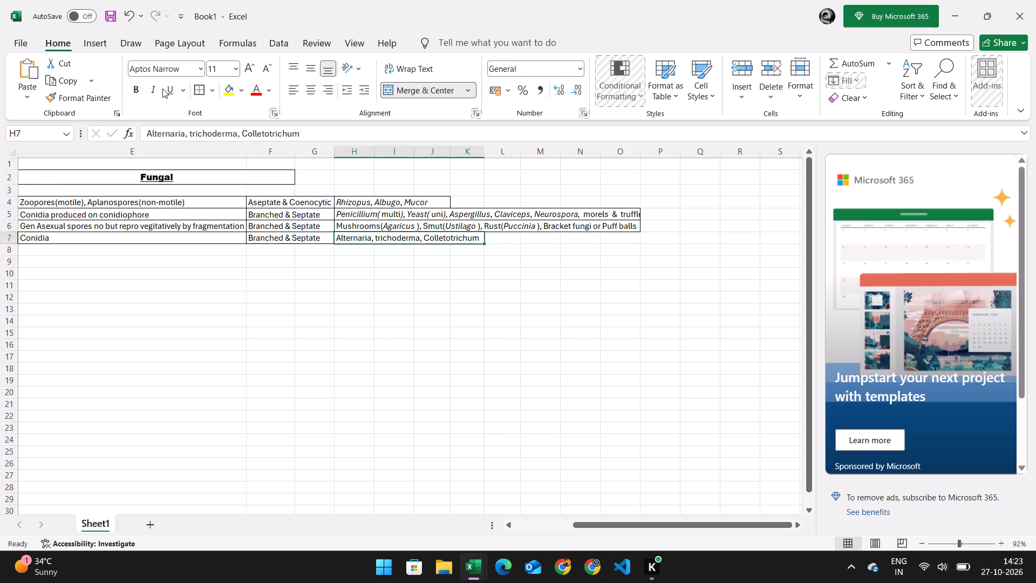
left_click(160, 89)
left_click(515, 260)
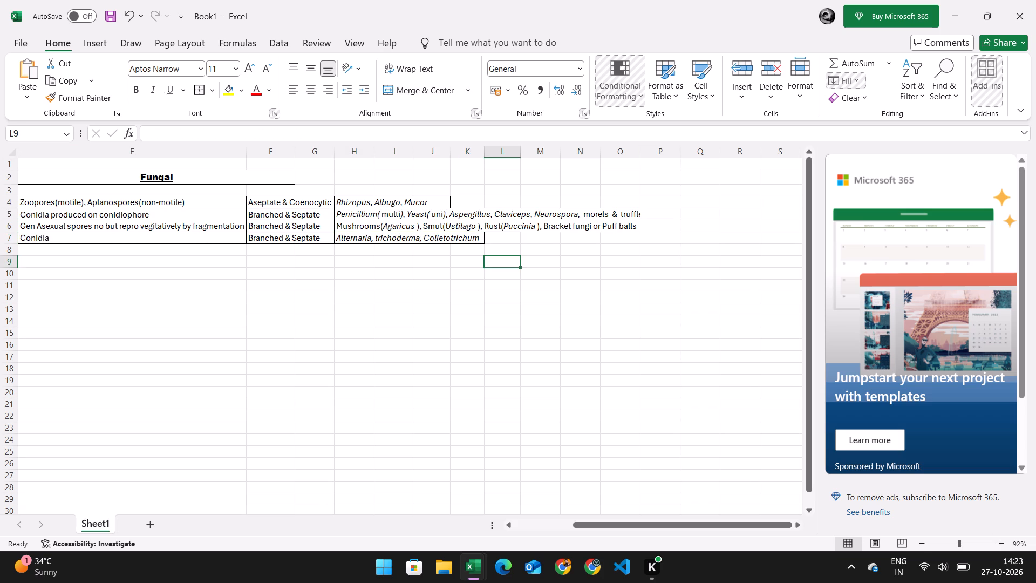
Widen columns K and L, with L at a width of about 8.67, so the Ascomycetes examples fit in H5.
left_click(486, 154)
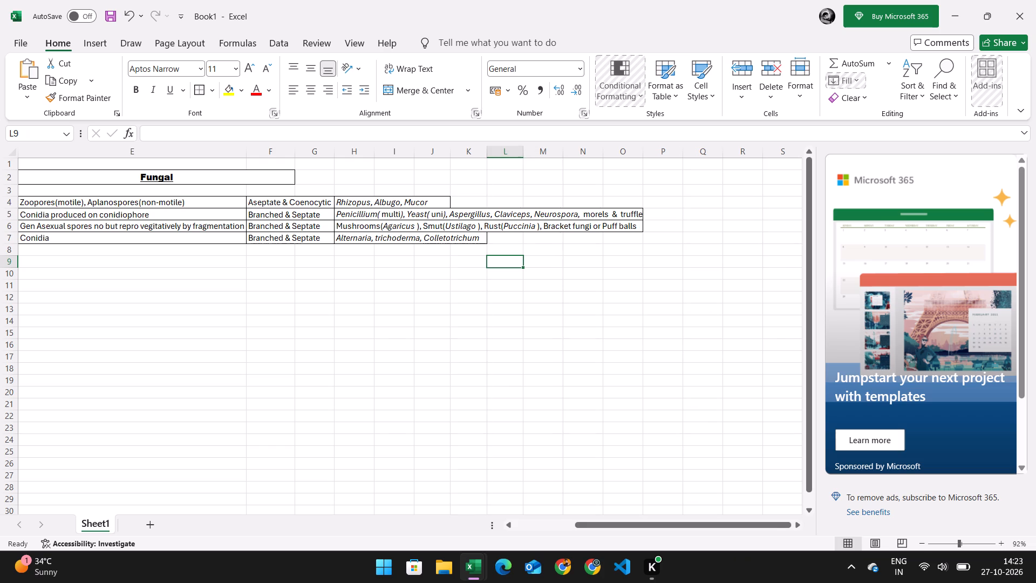
left_click(488, 154)
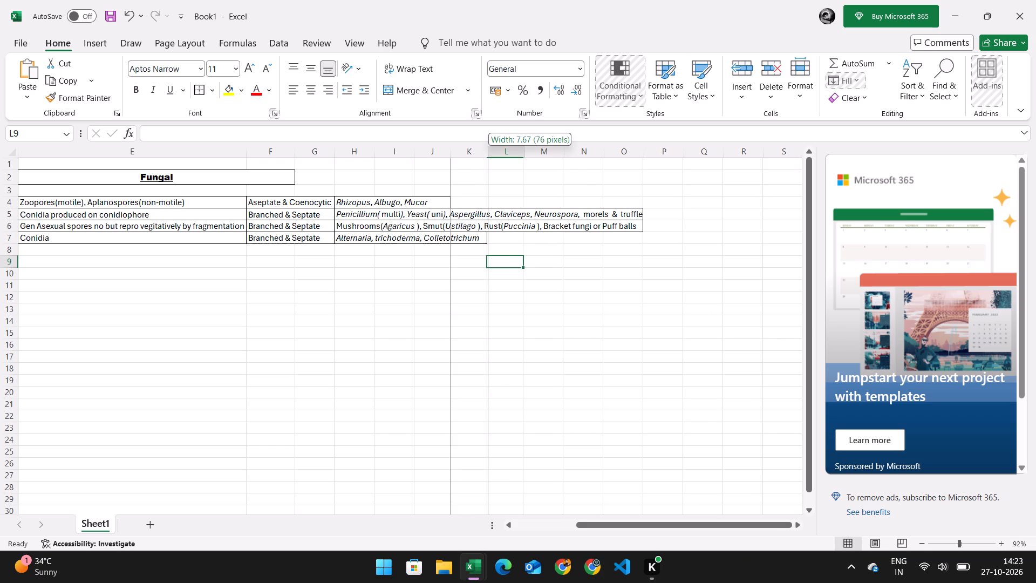
left_click(490, 154)
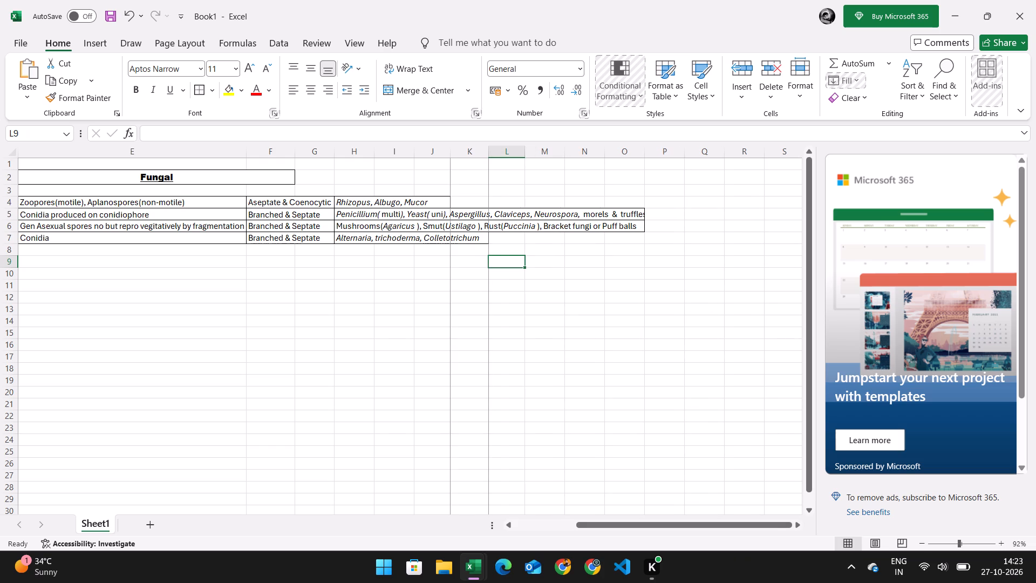
left_click(493, 154)
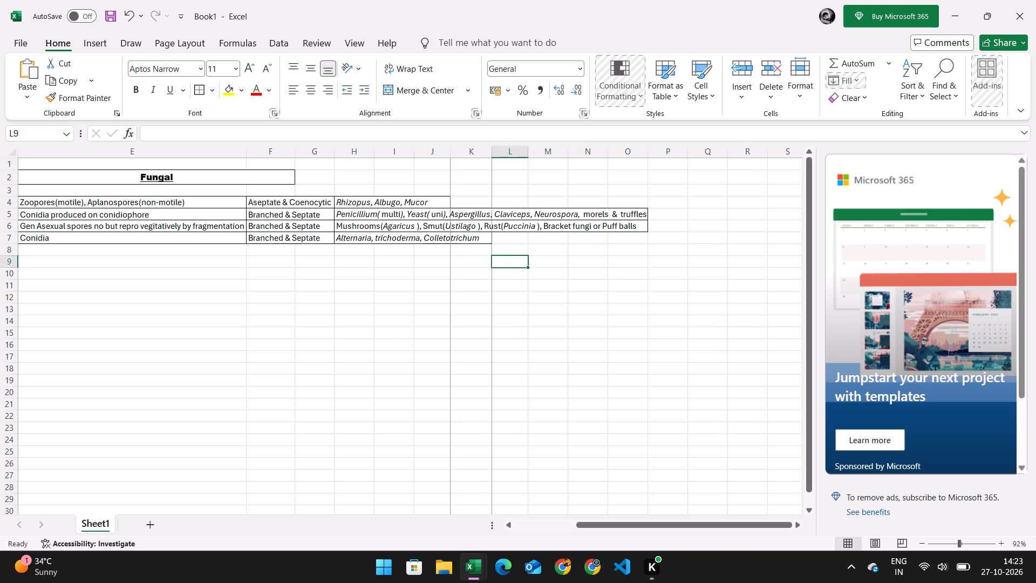
left_click(494, 154)
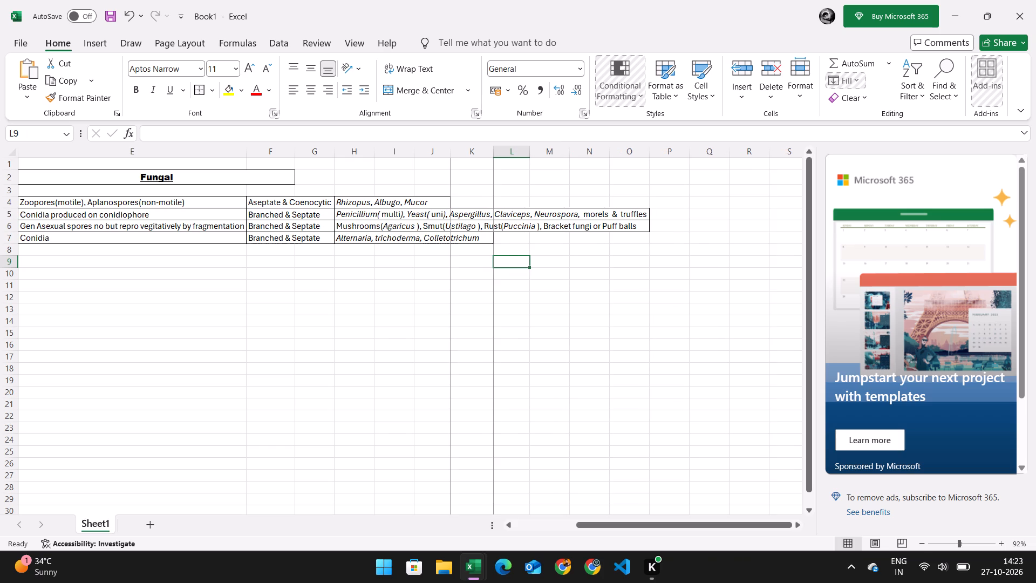
left_click_drag(526, 155, 532, 155)
left_click(532, 155)
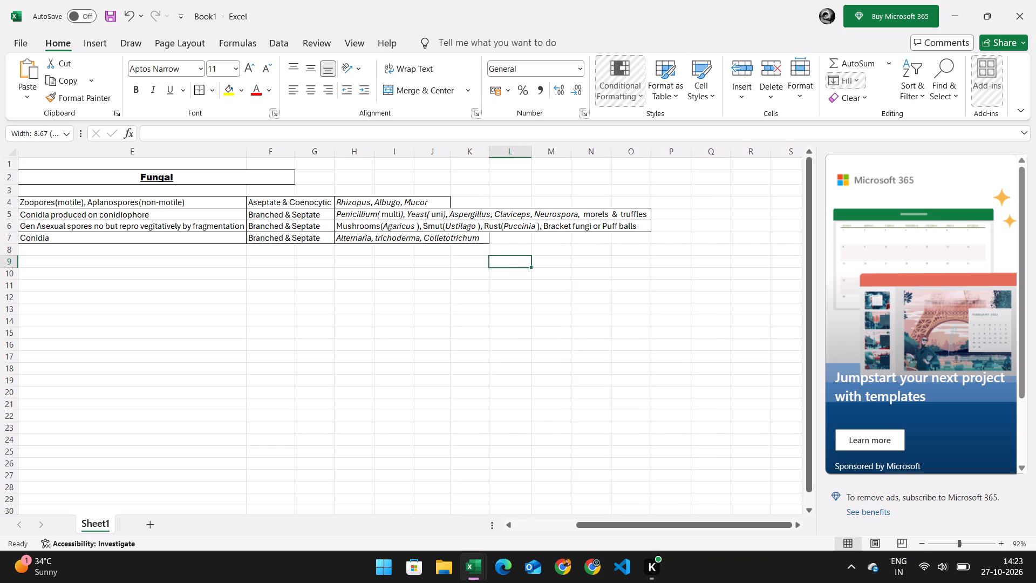
left_click(453, 341)
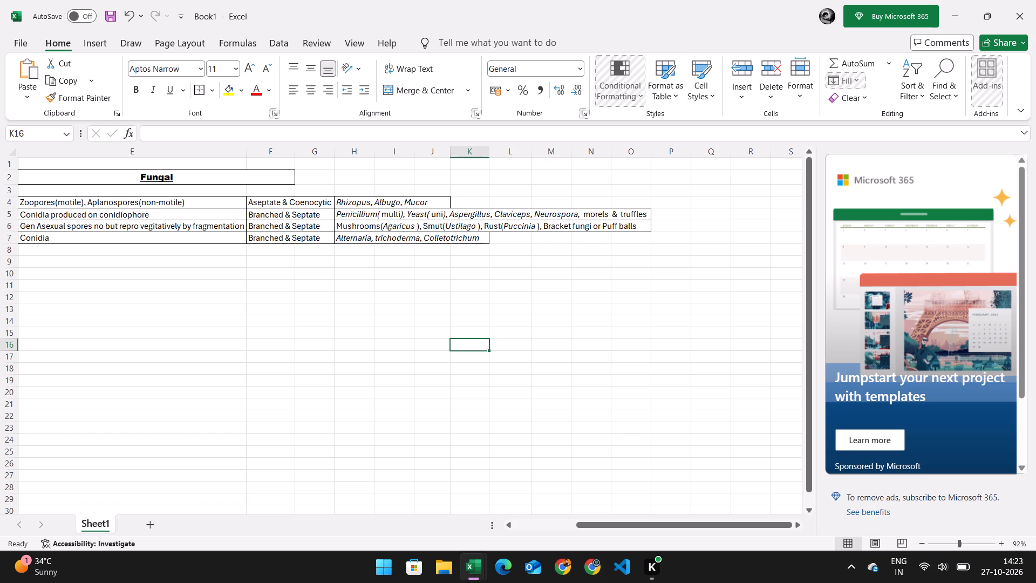
Merge cells B3:C3 above the class names and enter the heading "Classes" there.
scroll(376, 314, "right", 4)
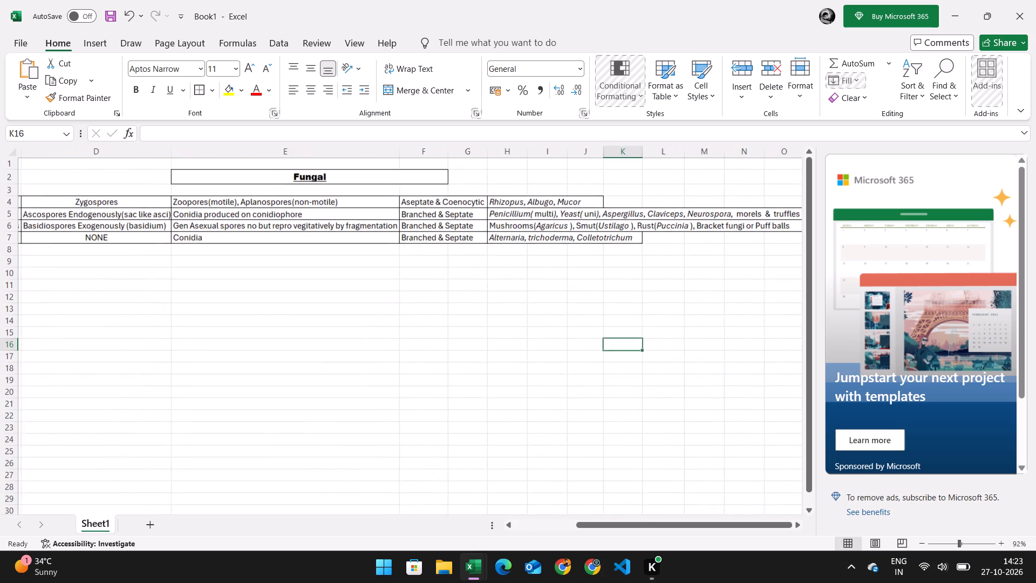
scroll(376, 314, "right", 2)
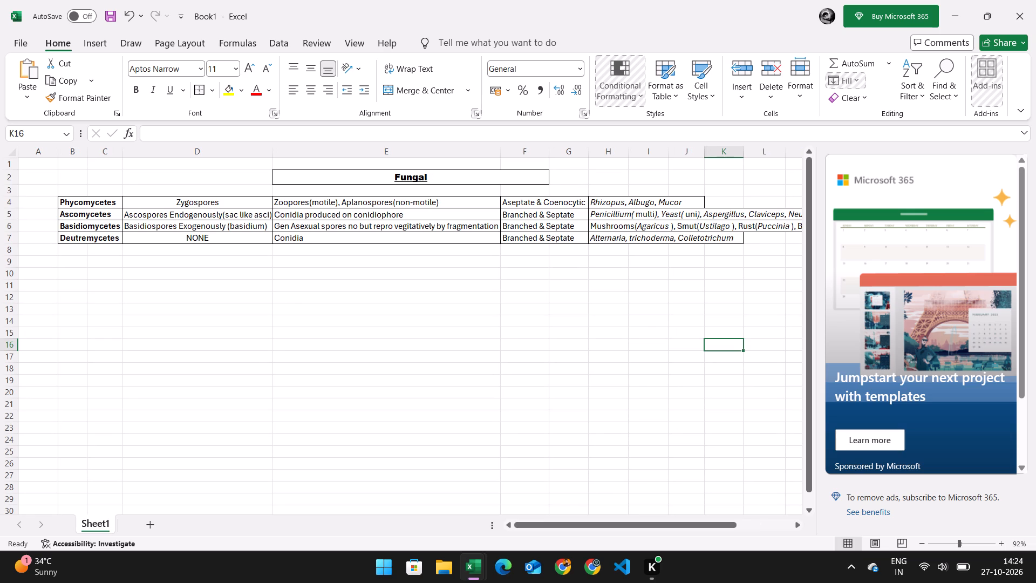
scroll(376, 314, "right", 1)
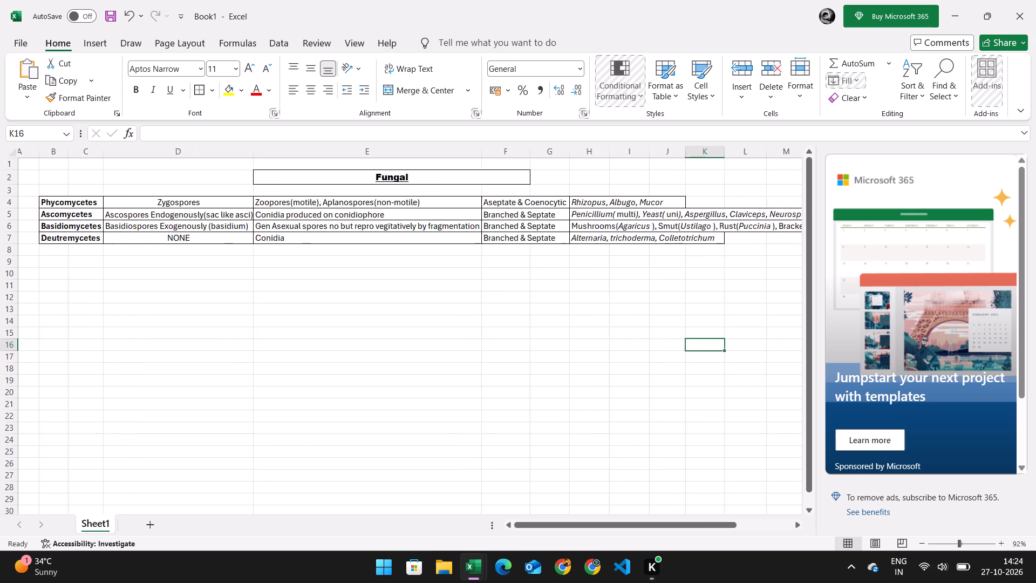
scroll(376, 314, "right", 1)
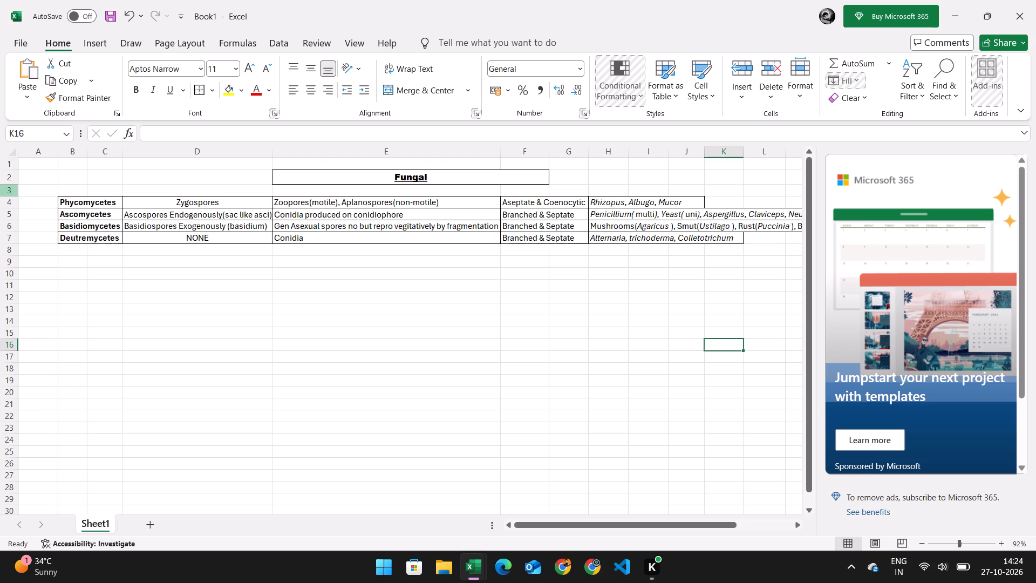
left_click(77, 193)
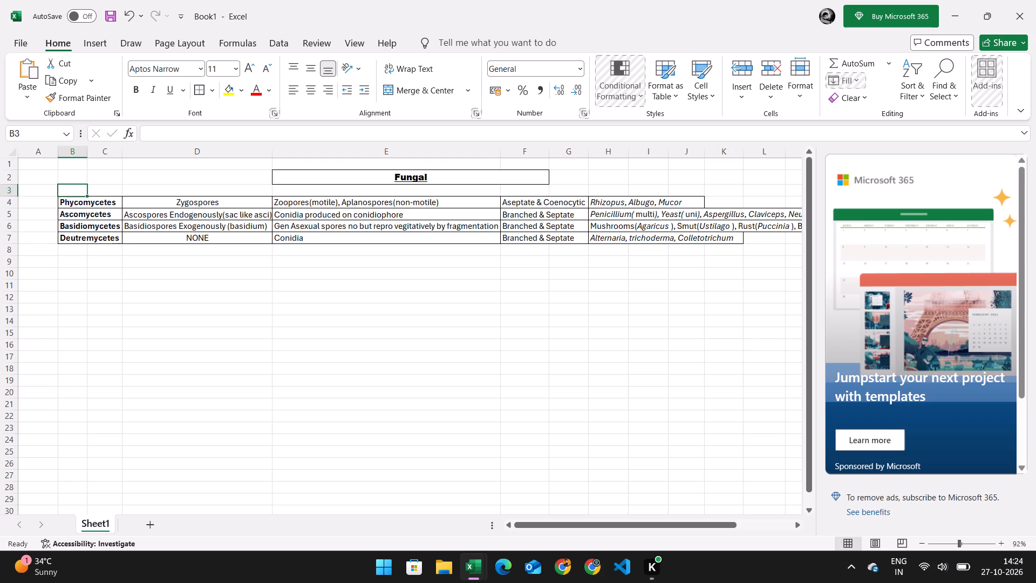
left_click_drag(77, 193, 104, 192)
left_click(467, 87)
left_click(440, 126)
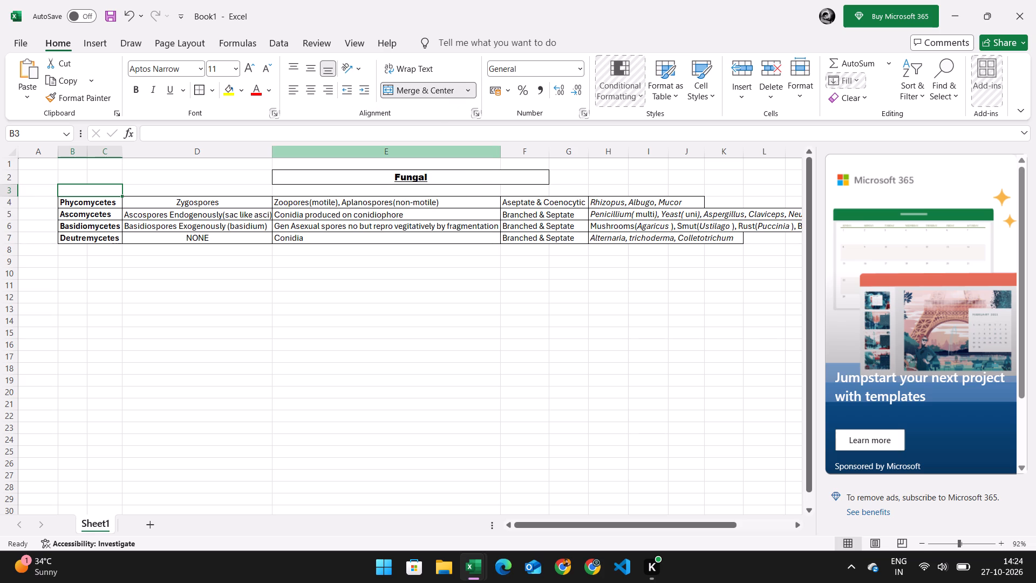
type("Cla")
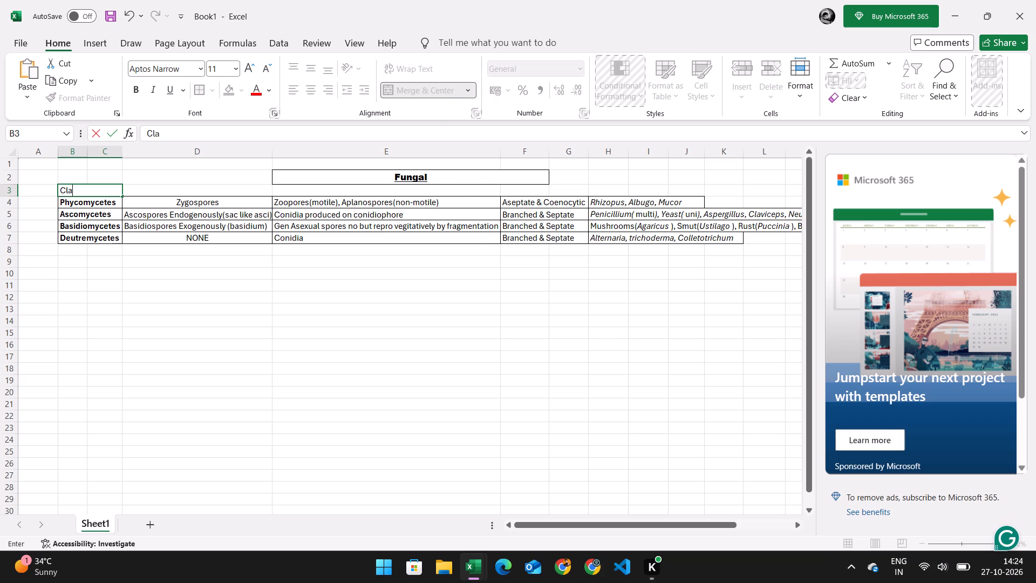
type("ss")
type("es")
left_click_drag(155, 361, 115, 275)
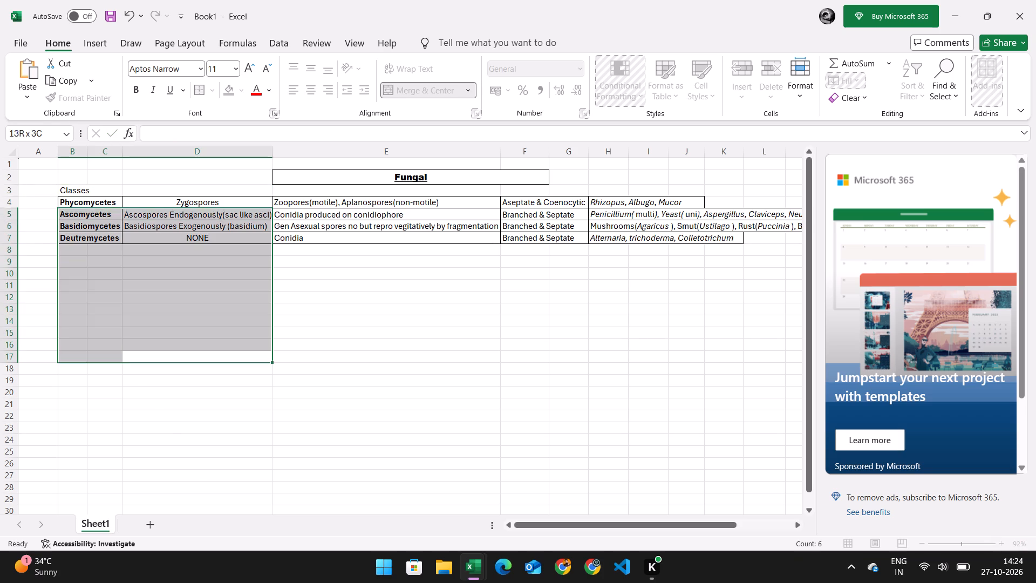
left_click_drag(115, 275, 118, 286)
left_click(118, 286)
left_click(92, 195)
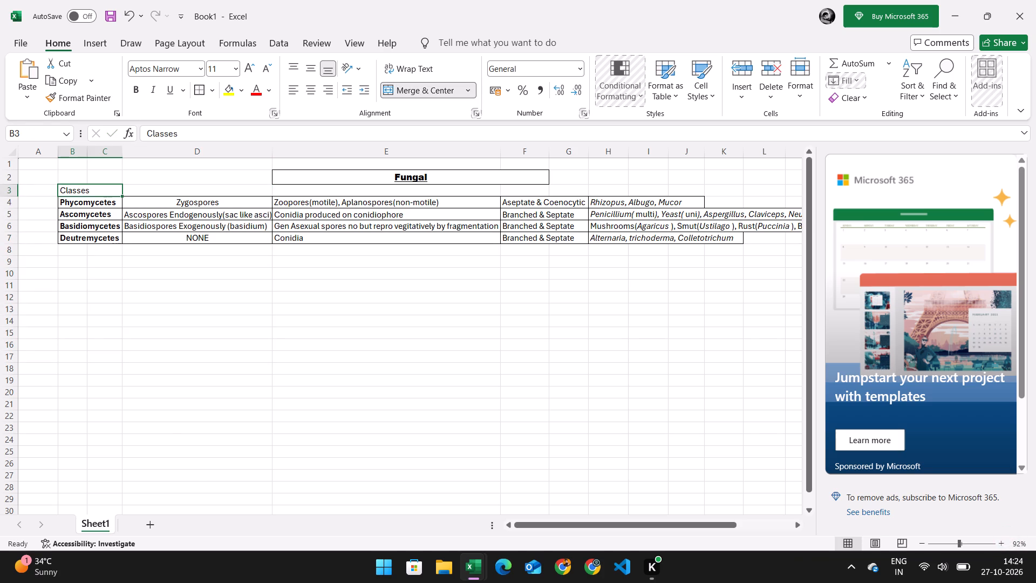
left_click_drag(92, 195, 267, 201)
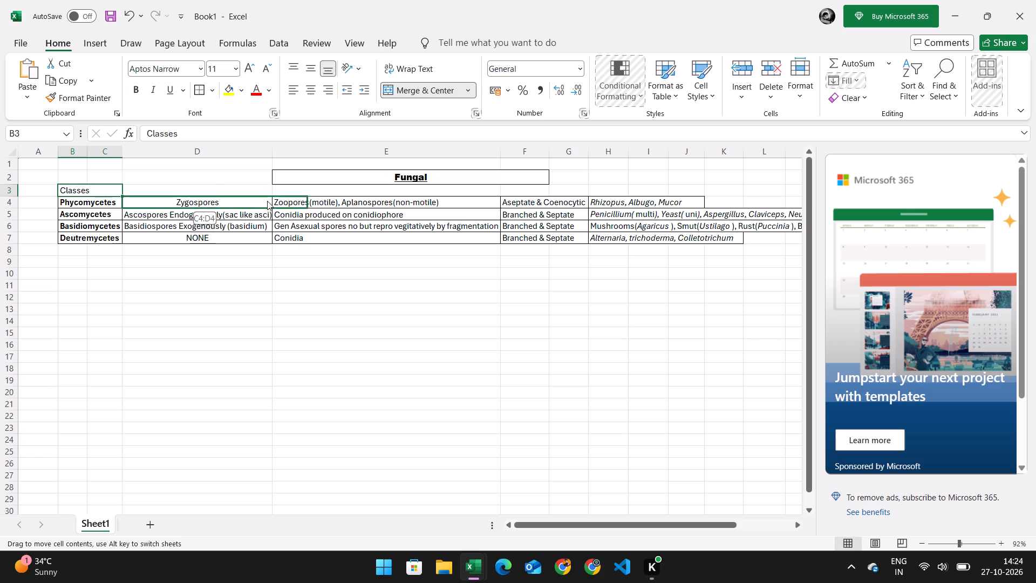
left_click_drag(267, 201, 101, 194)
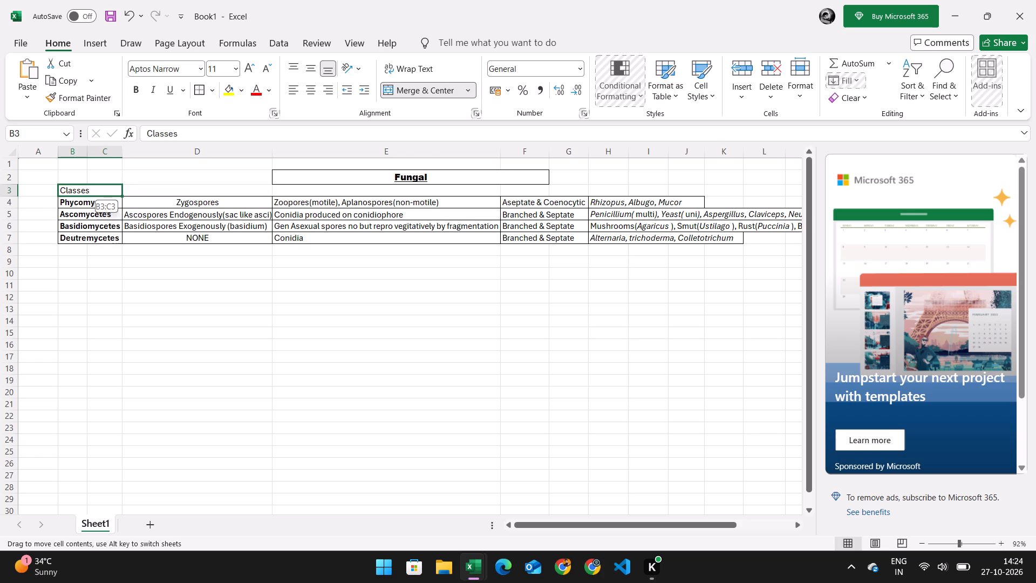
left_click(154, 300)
Apply bold and underline to the header row range B3:J3, including the "Classes" heading.
left_click_drag(77, 193, 304, 162)
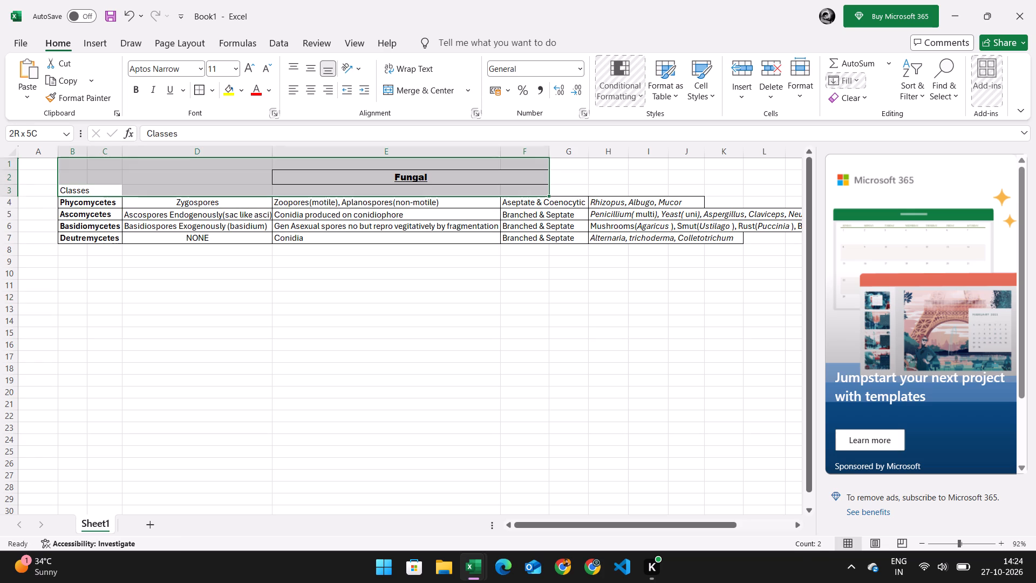
left_click_drag(304, 162, 702, 186)
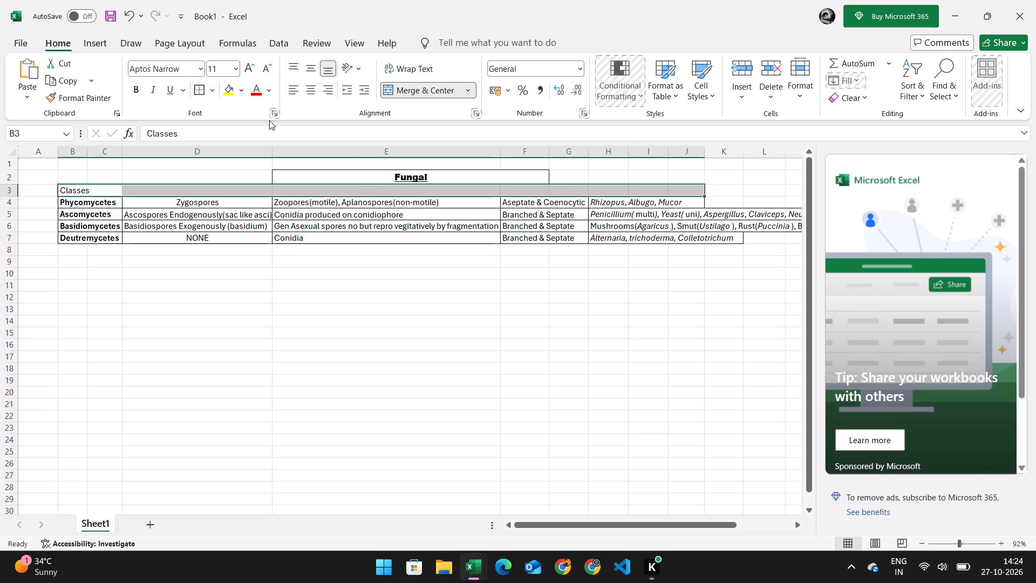
left_click(140, 92)
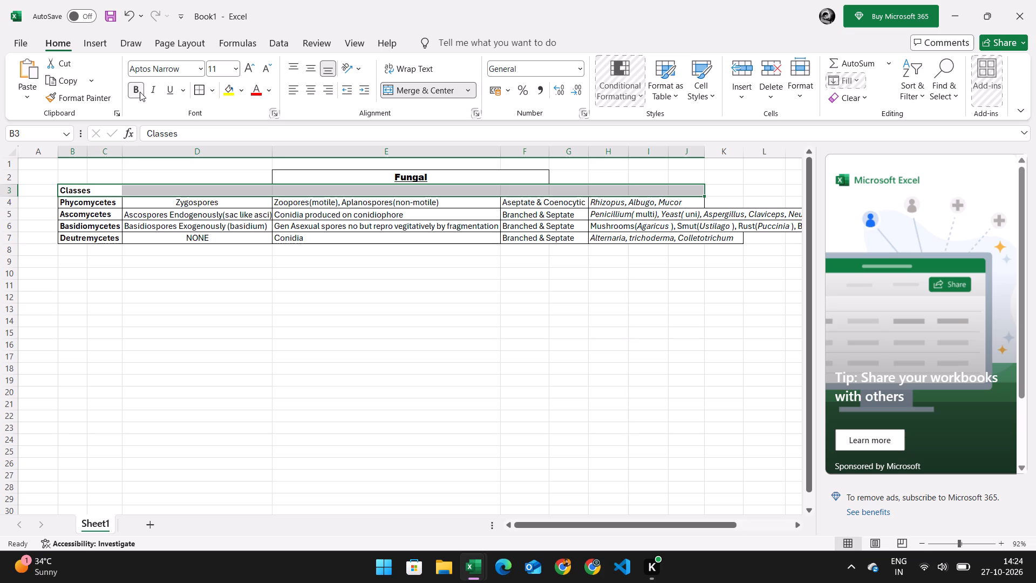
left_click(171, 94)
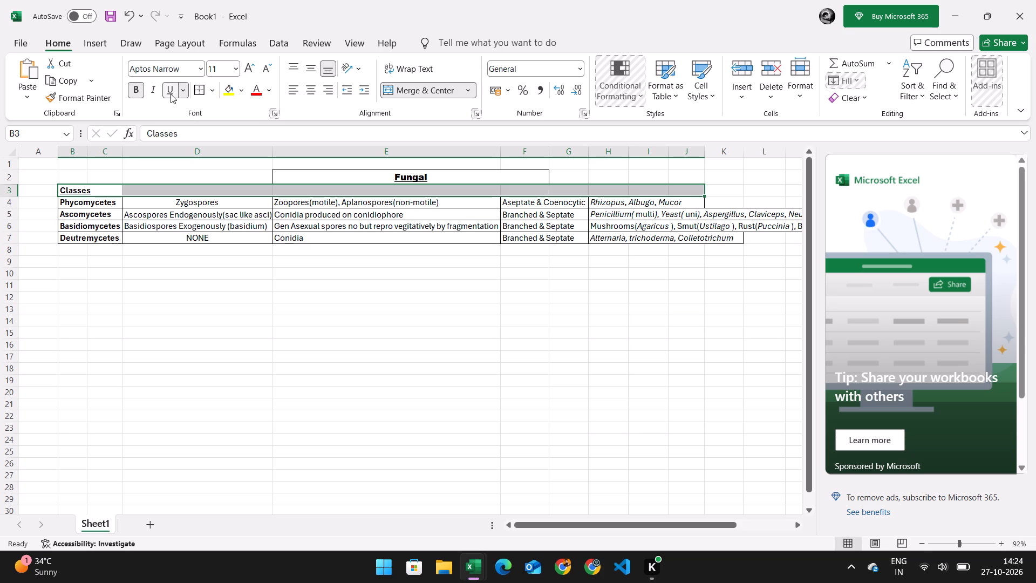
Enter the heading "Sexual Reproduction" in cell D3.
double_click(175, 192)
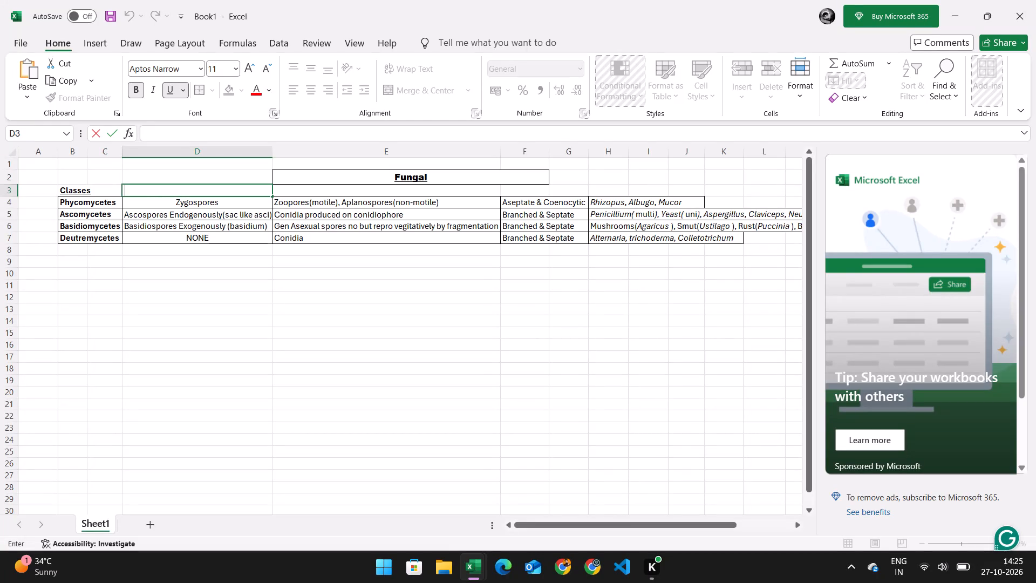
type("Sexy")
key("BackSpace")
type("ual")
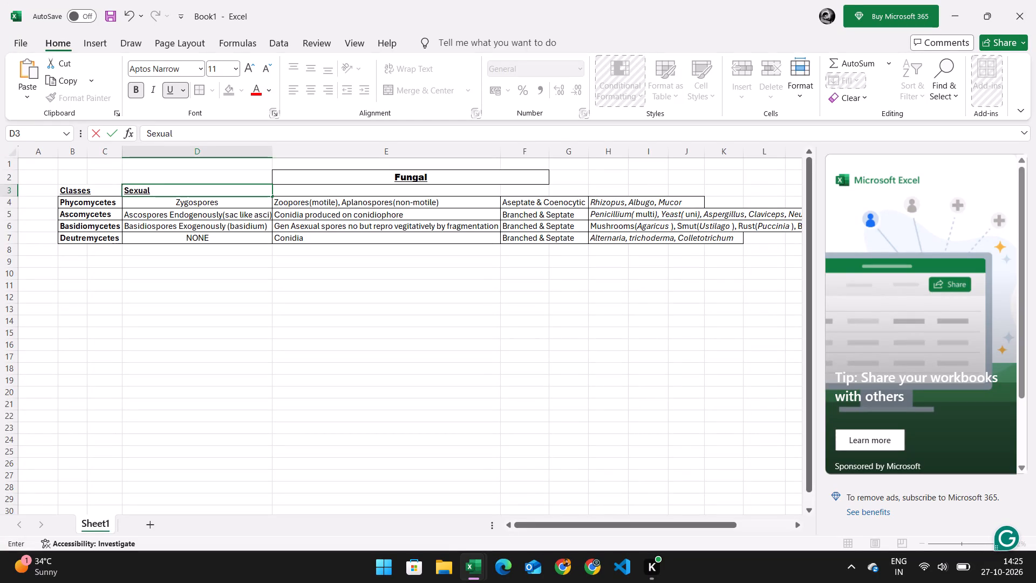
key("space")
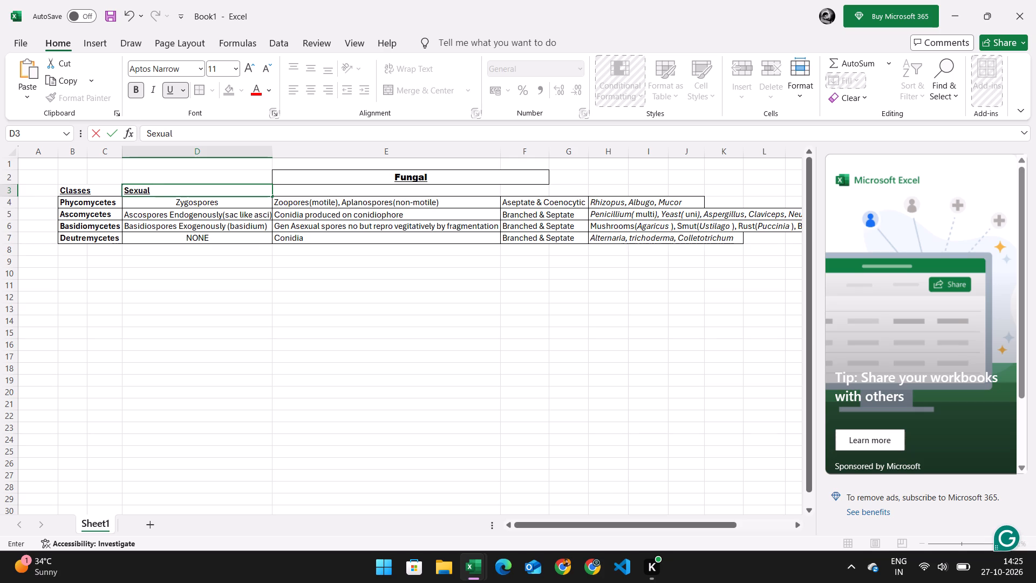
type("Reproduction")
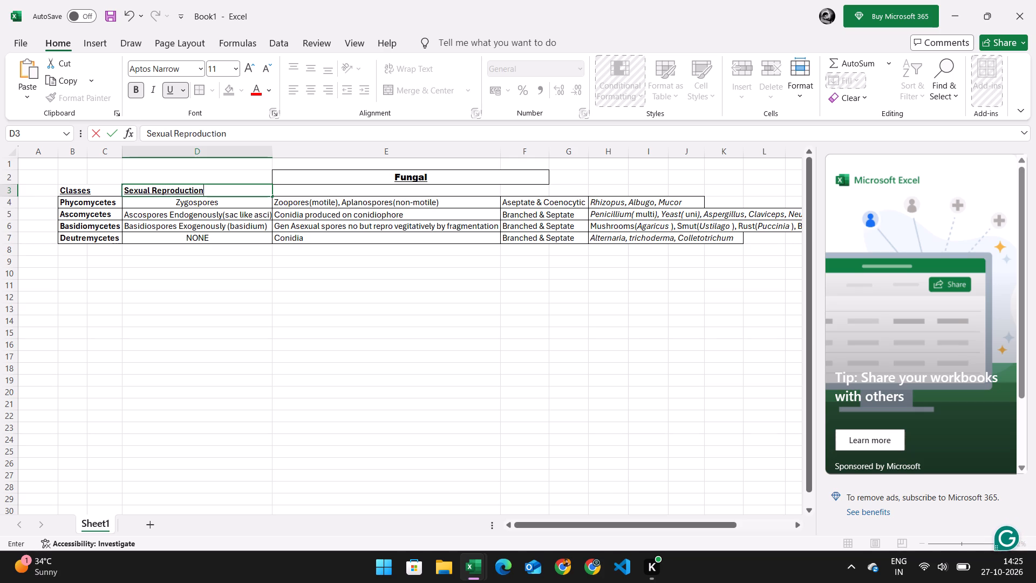
Enter the heading "Asexual Reproduction" in cell E3, with both words capitalized.
left_click(350, 192)
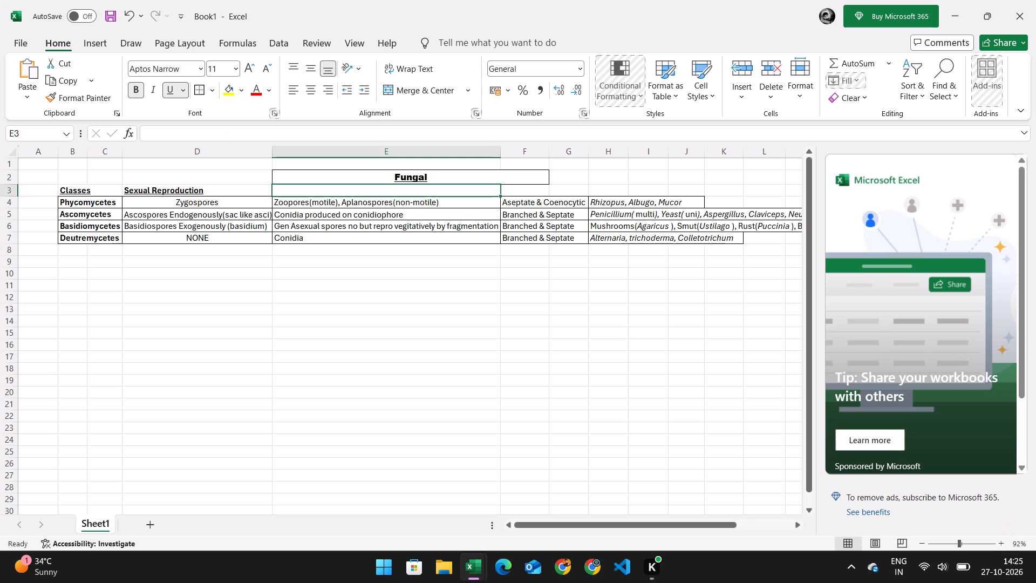
type("Asexual reproduction")
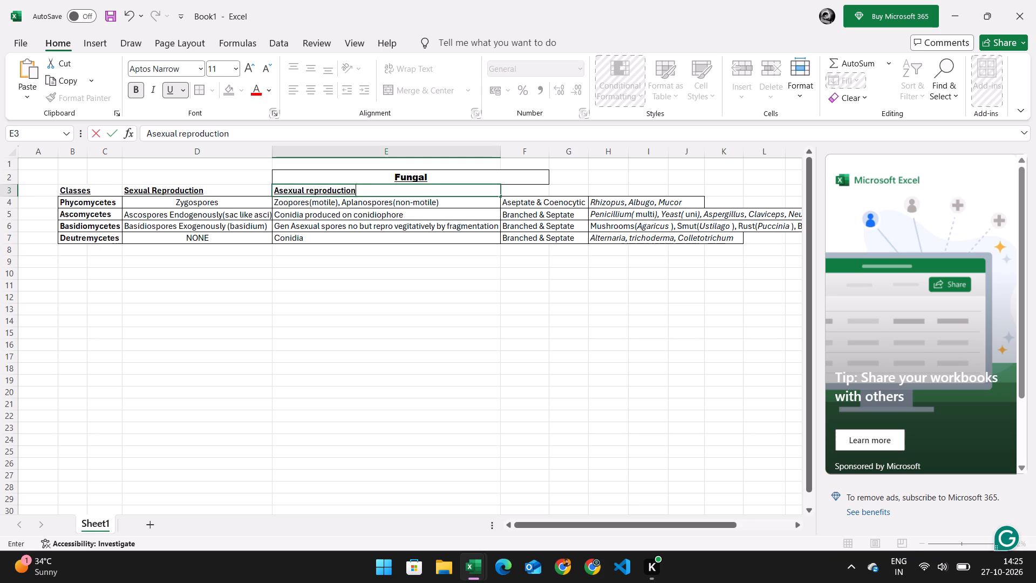
left_click(311, 191)
key("BackSpace")
key("shift+r")
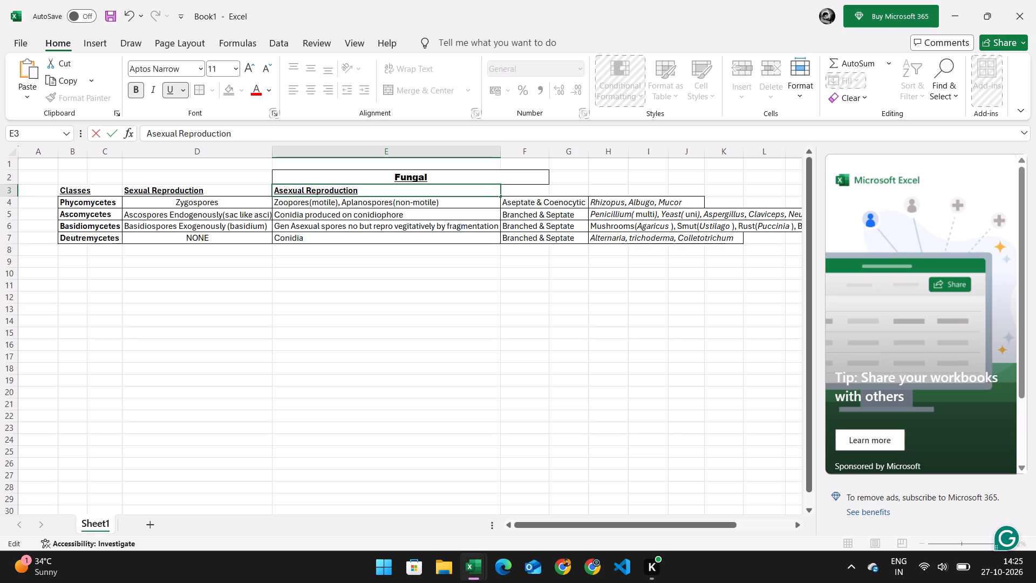
left_click(379, 196)
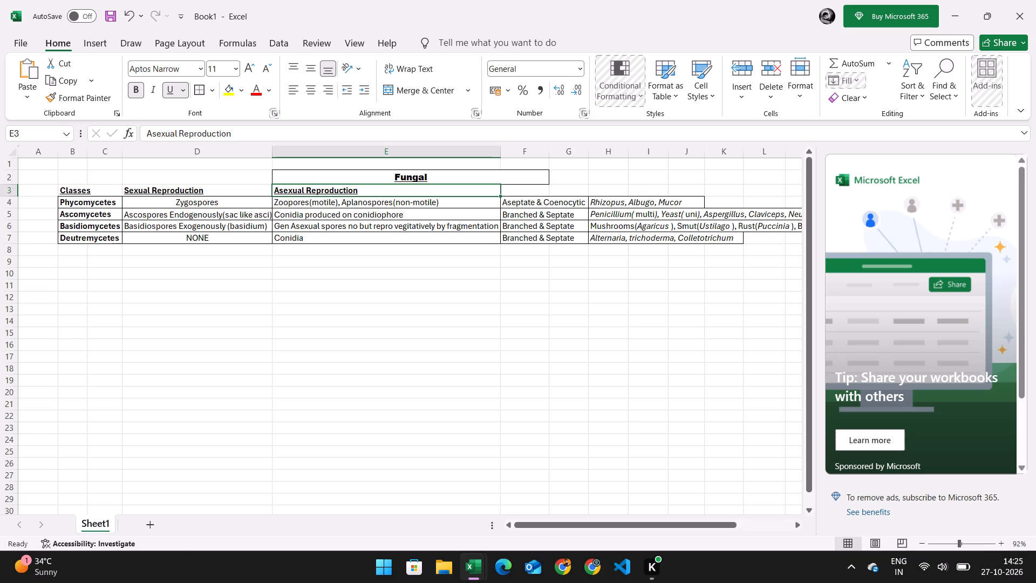
Underline only the word "Endogenously" in cell D5 and only the word "Exogenously" in cell D6.
double_click(204, 212)
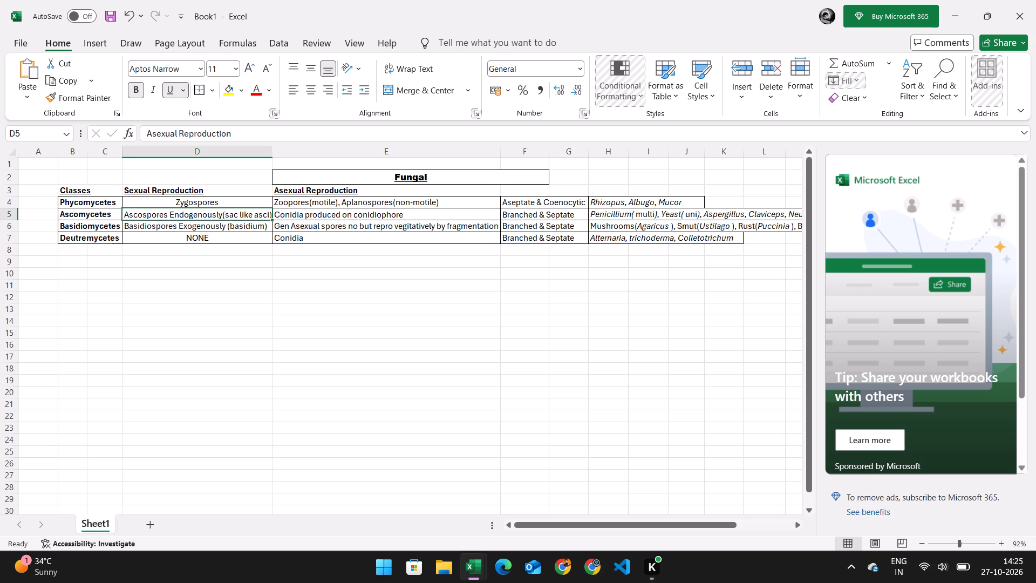
double_click(204, 212)
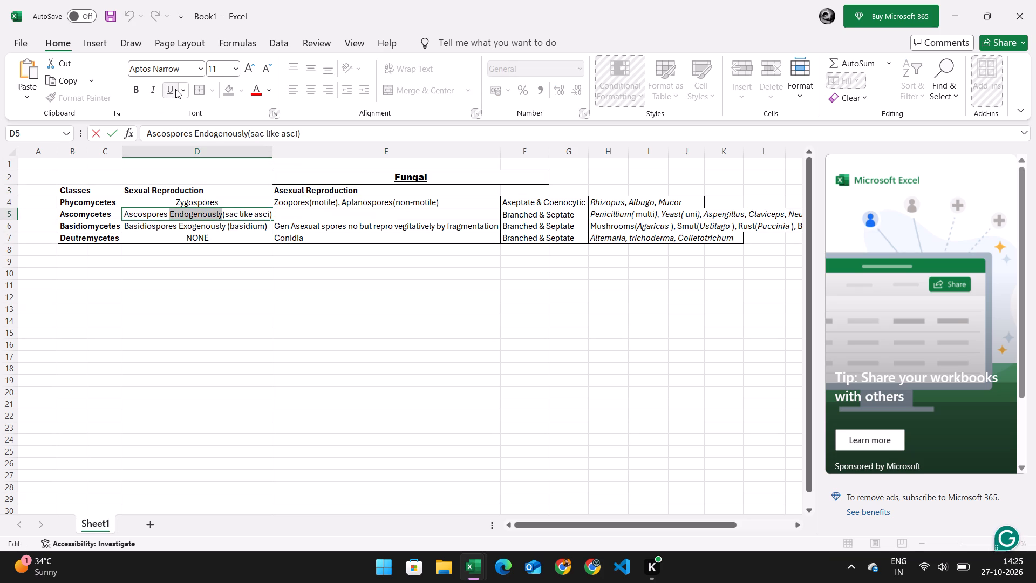
left_click(175, 89)
double_click(191, 224)
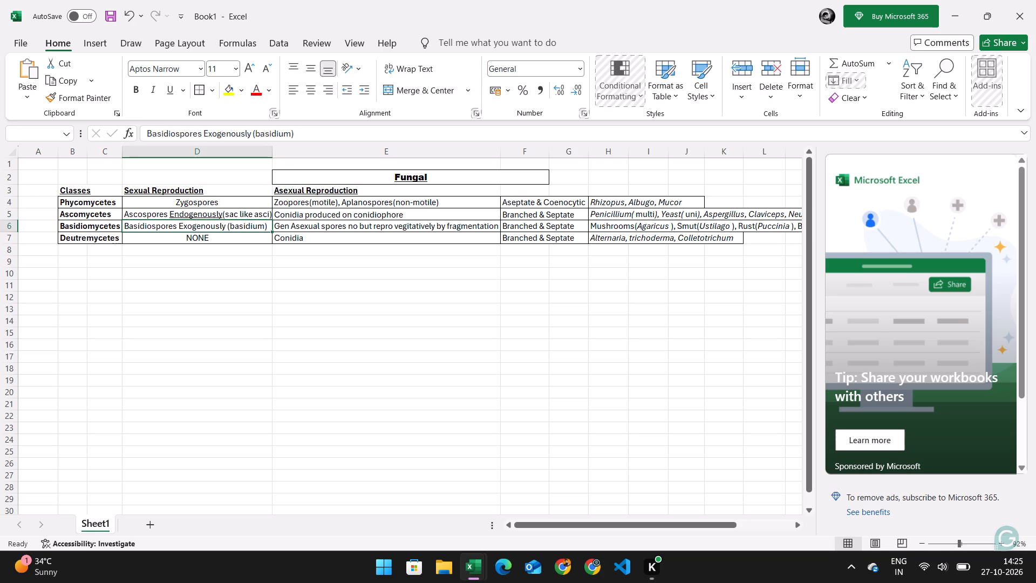
double_click(191, 224)
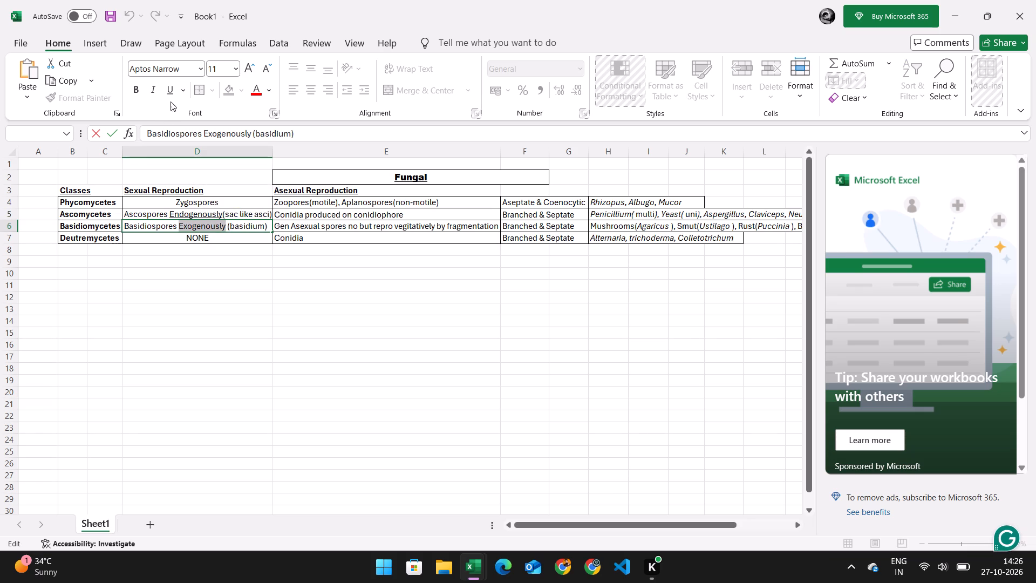
left_click(171, 91)
left_click(295, 328)
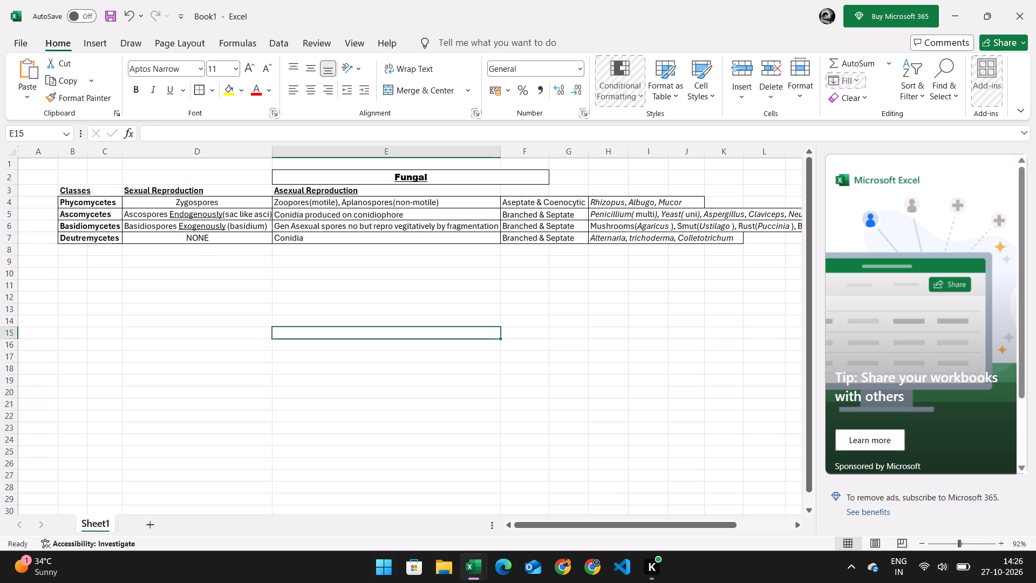
Merge the hyphae description cells F4:G7 across, so columns F and G are joined separately in each row.
left_click(547, 193)
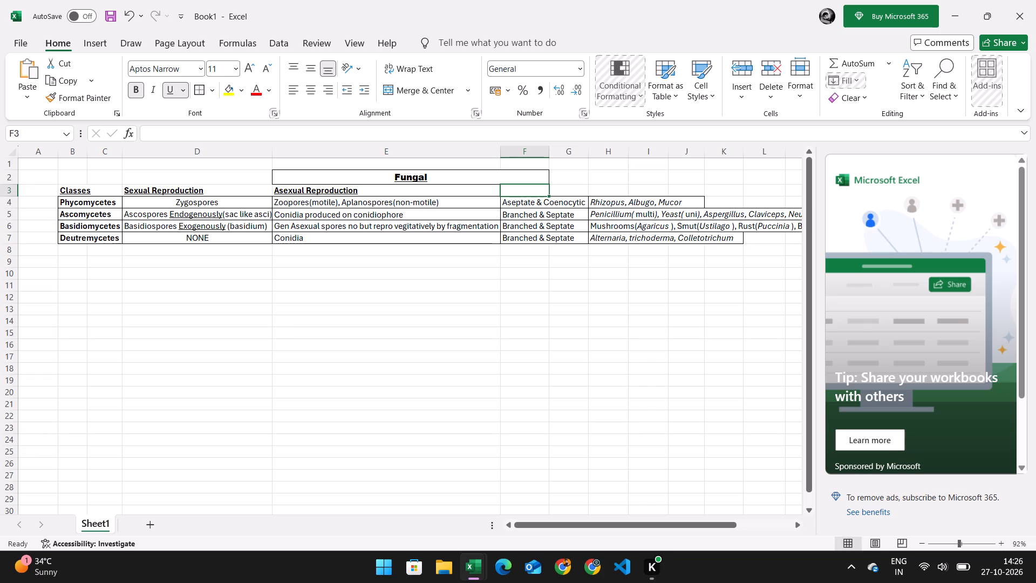
left_click(555, 216)
left_click(534, 216)
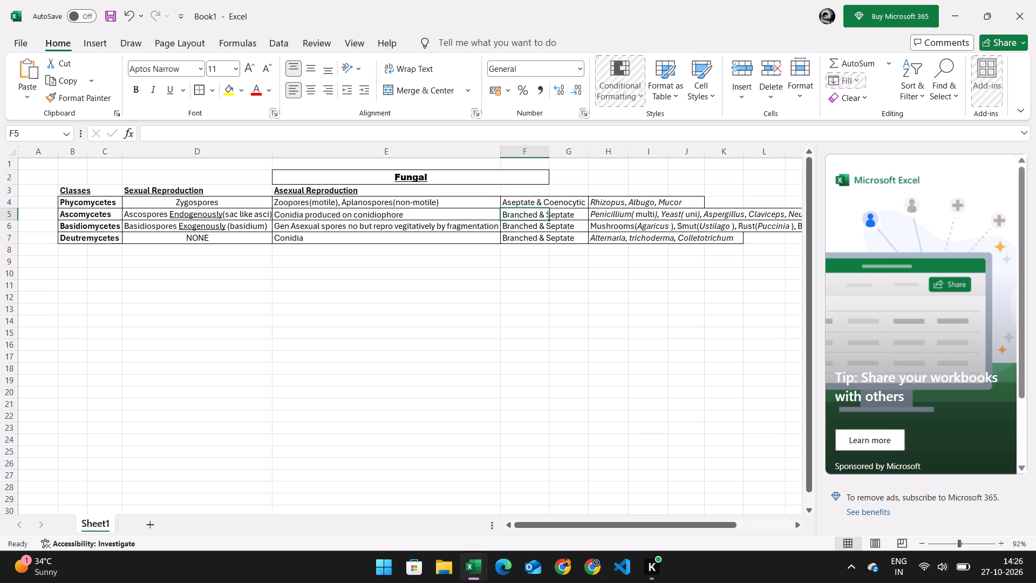
left_click(534, 202)
left_click(561, 202)
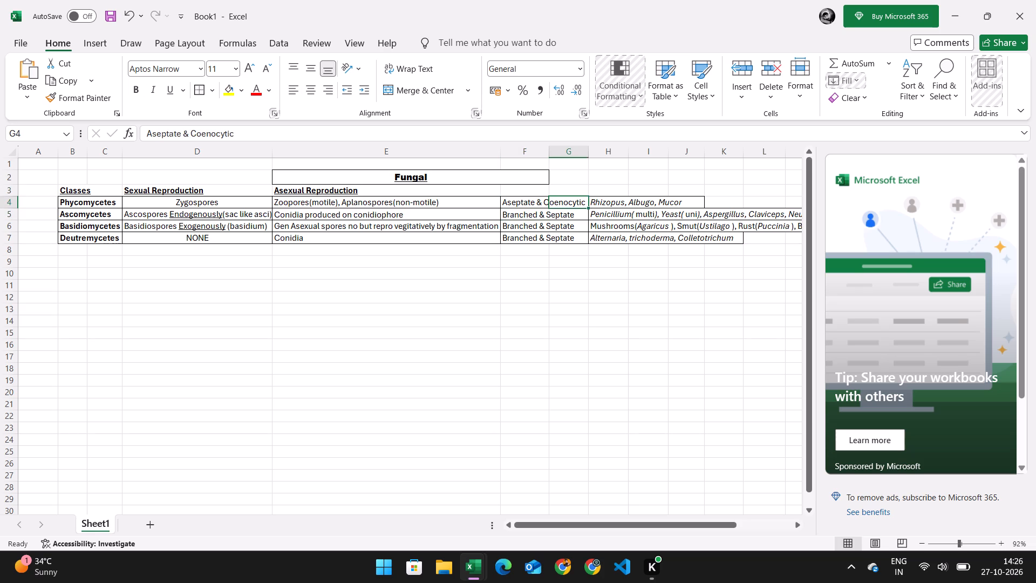
left_click(541, 200)
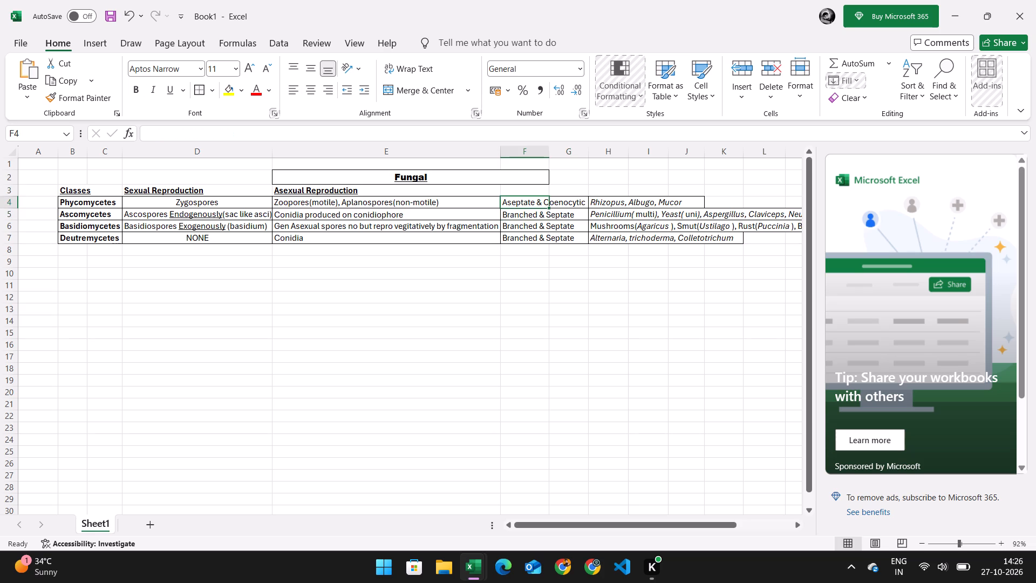
left_click(471, 202)
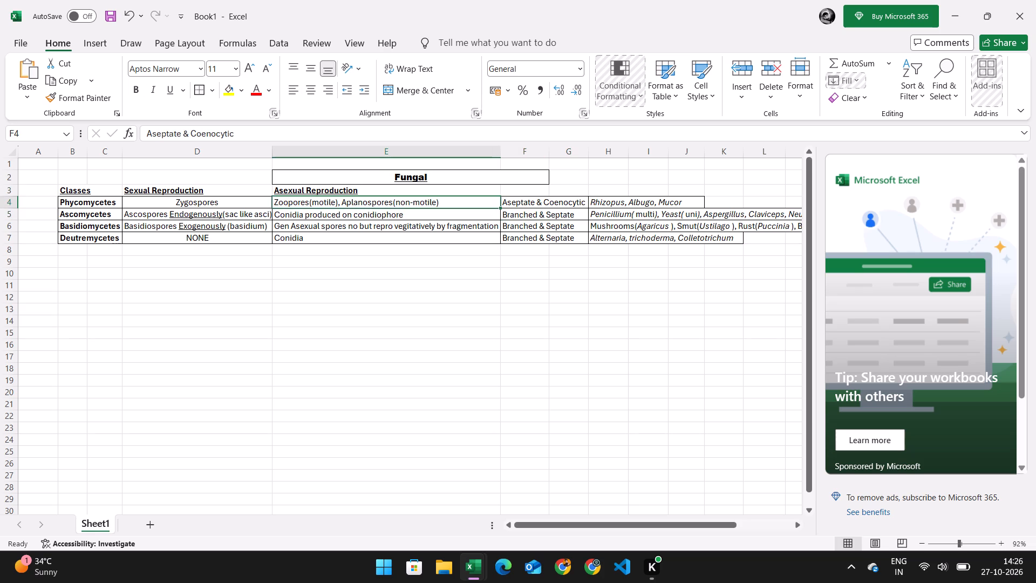
left_click(541, 204)
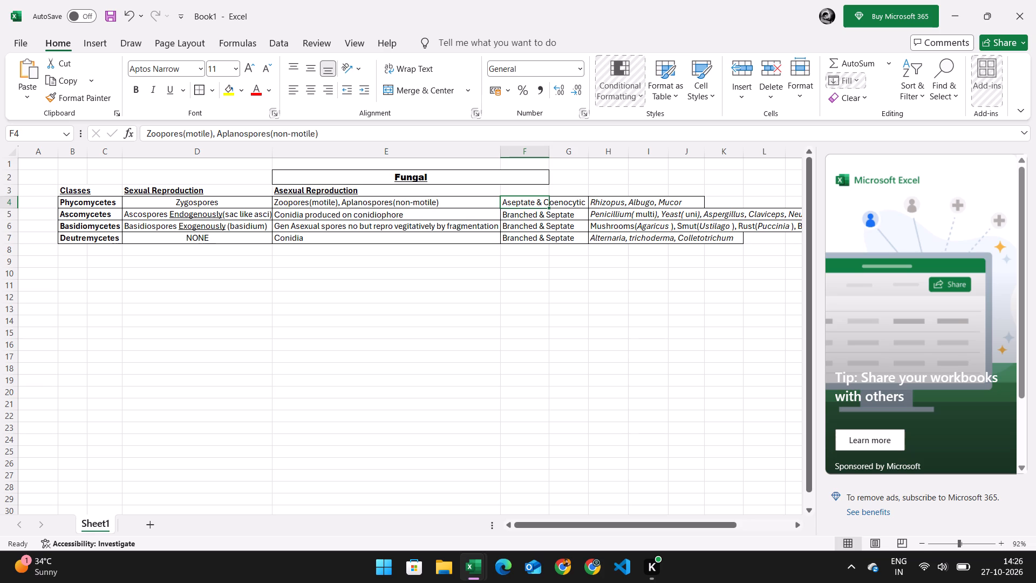
left_click_drag(541, 204, 567, 232)
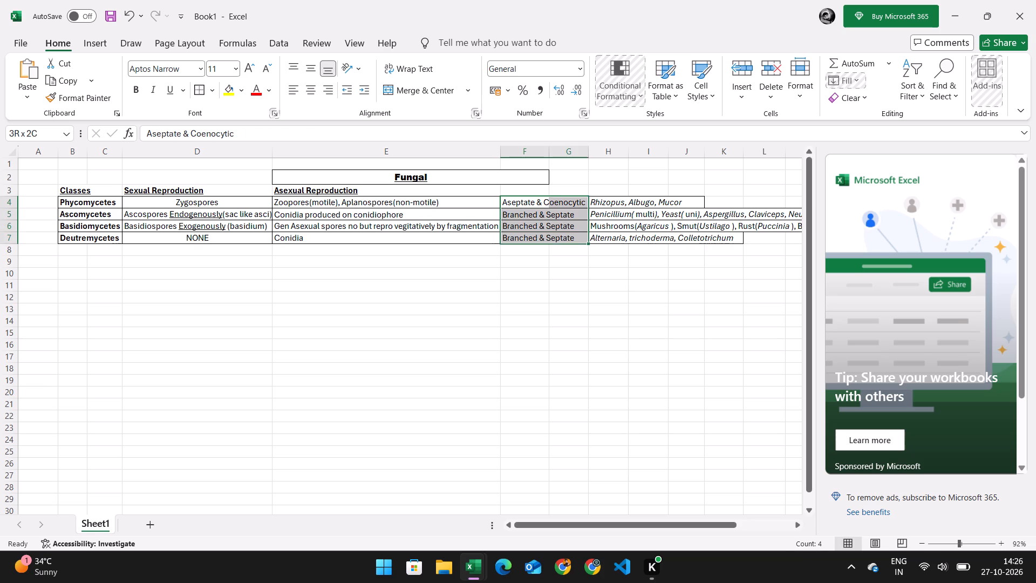
left_click_drag(567, 232, 567, 235)
left_click(462, 92)
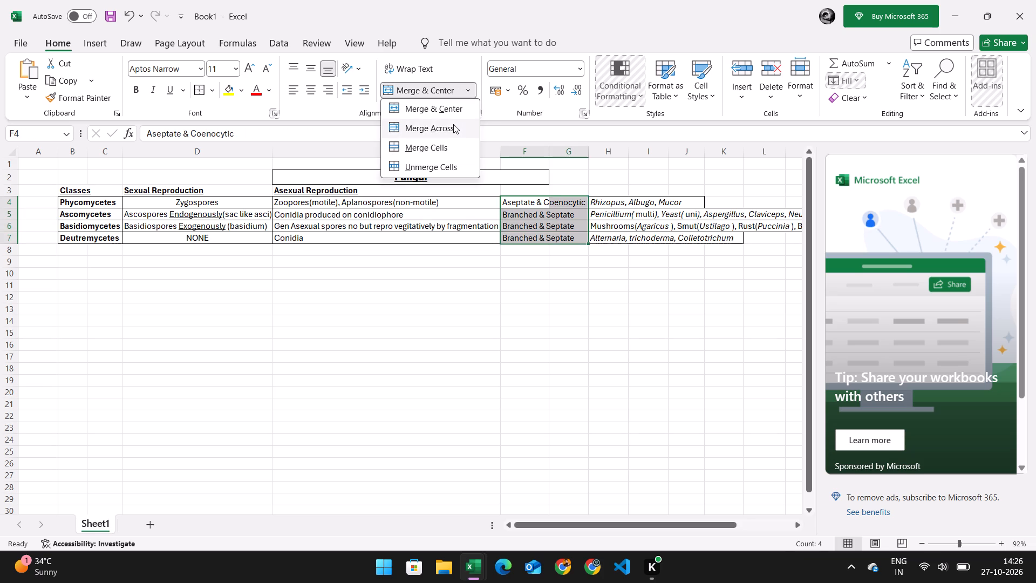
left_click(453, 124)
left_click_drag(585, 271, 572, 272)
left_click_drag(572, 272, 570, 276)
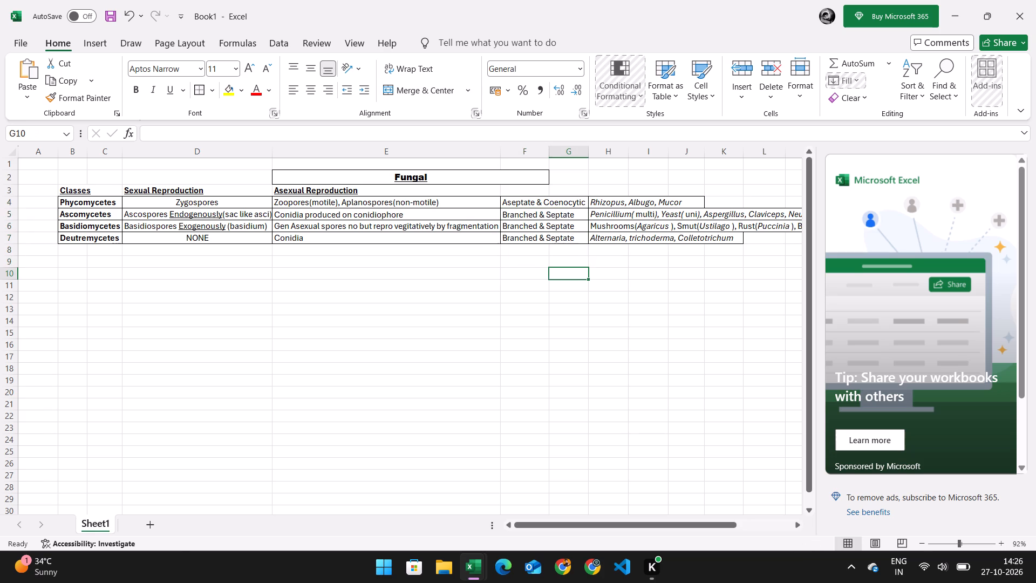
left_click_drag(570, 276, 570, 277)
left_click(570, 277)
Merge header cells F3:G3 across and enter the heading "Hyphae" there.
left_click_drag(533, 191, 556, 192)
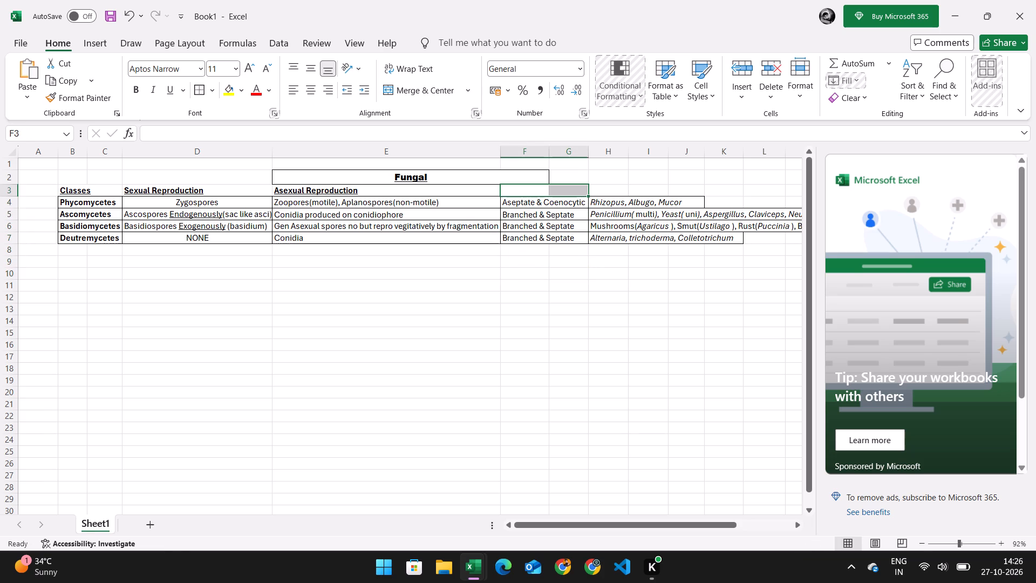
left_click_drag(556, 192, 557, 192)
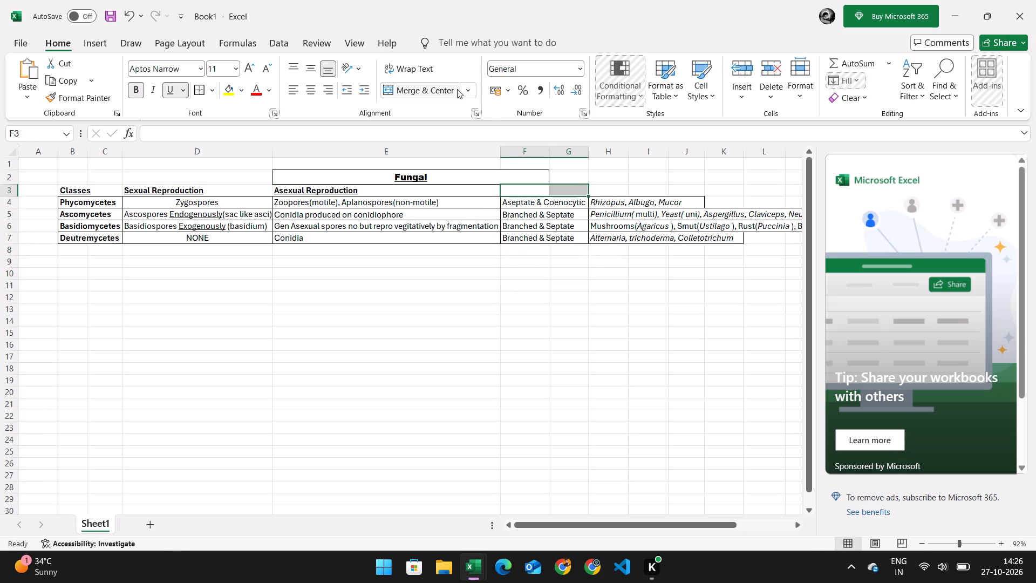
left_click(466, 92)
left_click(448, 129)
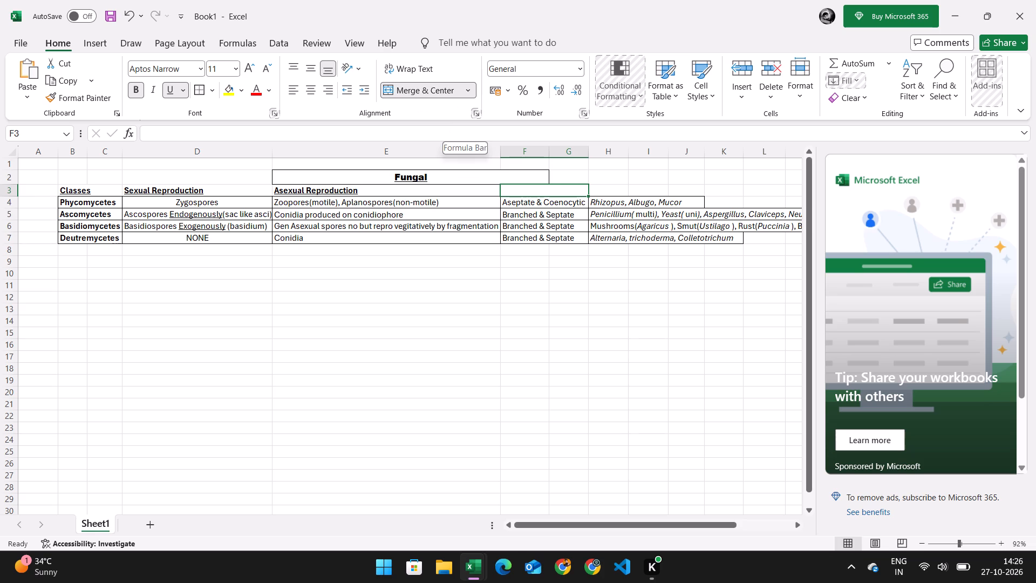
left_click(448, 129)
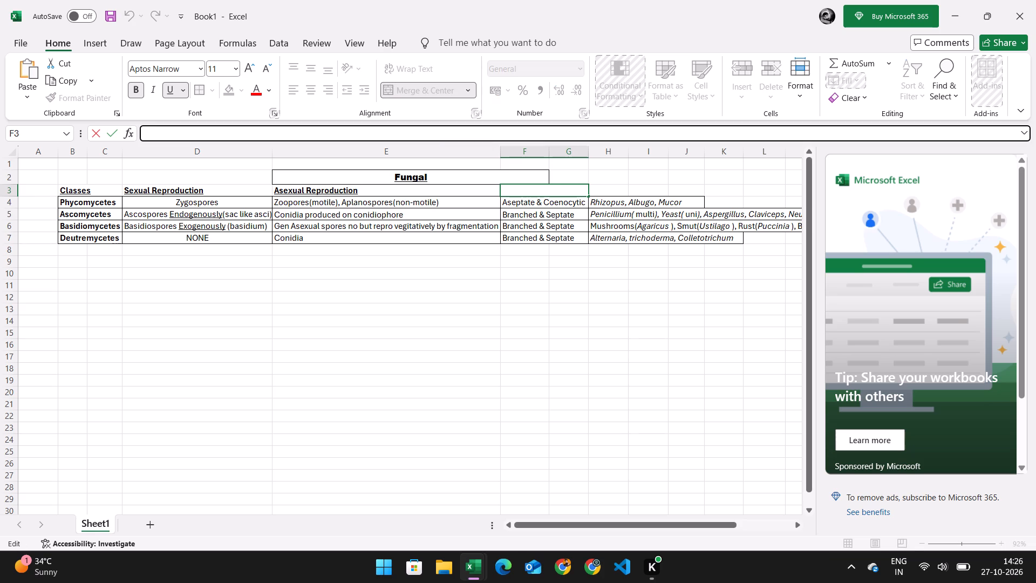
left_click(523, 205)
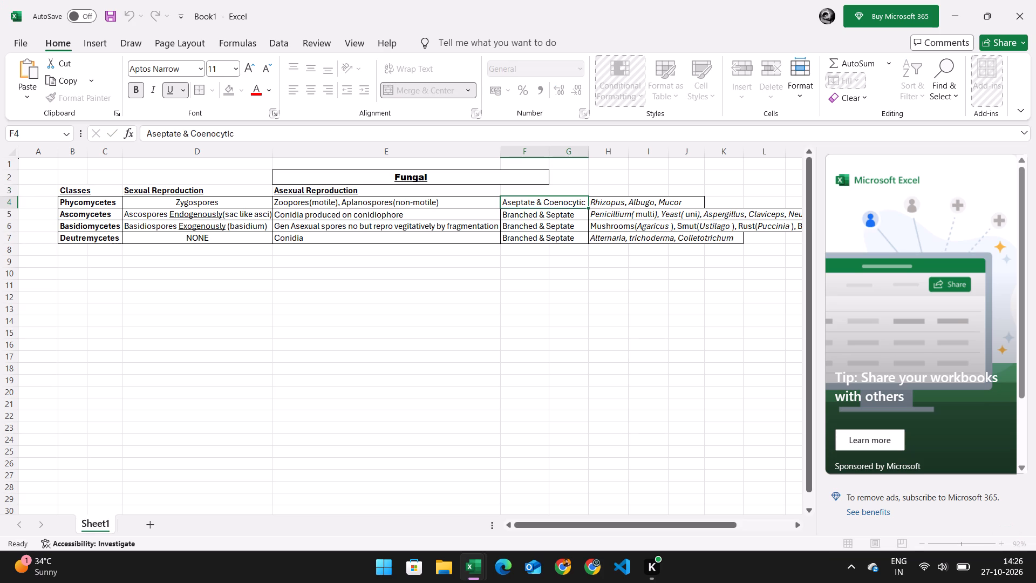
left_click(528, 218)
left_click(534, 226)
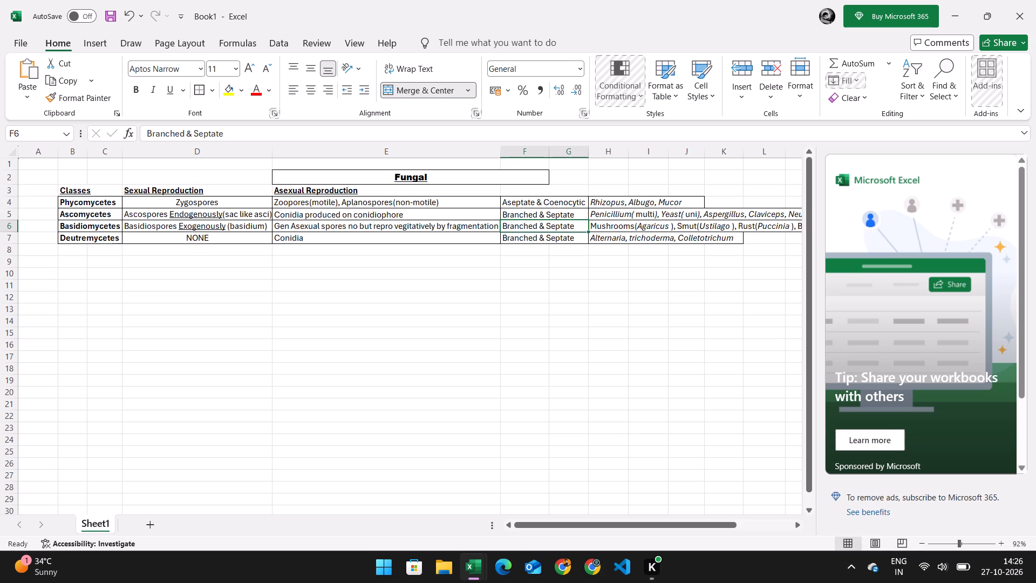
left_click(533, 237)
left_click(539, 189)
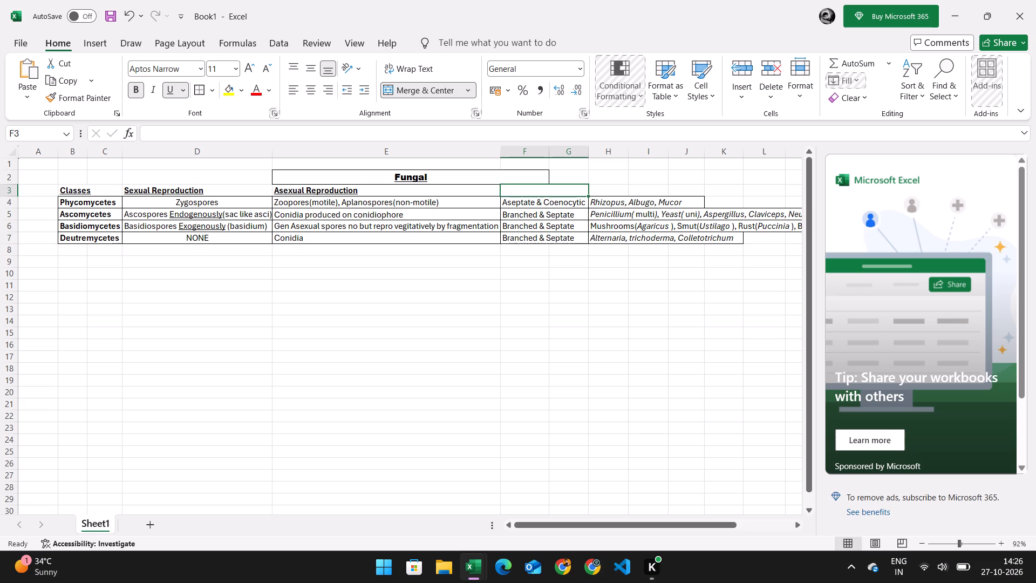
type("Hy")
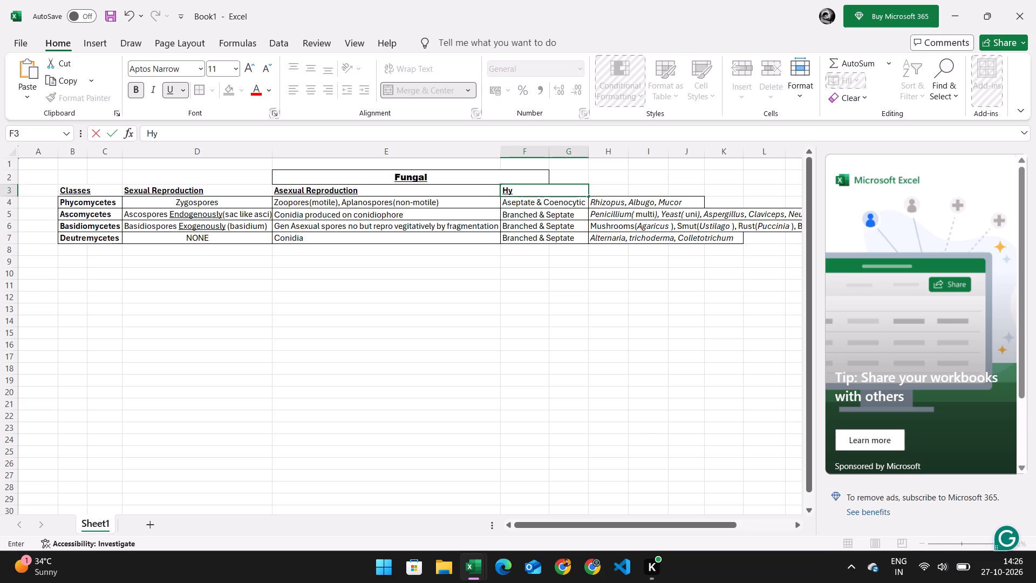
type("phae")
Merge header cells H3:J3 across, above the genus examples.
left_click(619, 187)
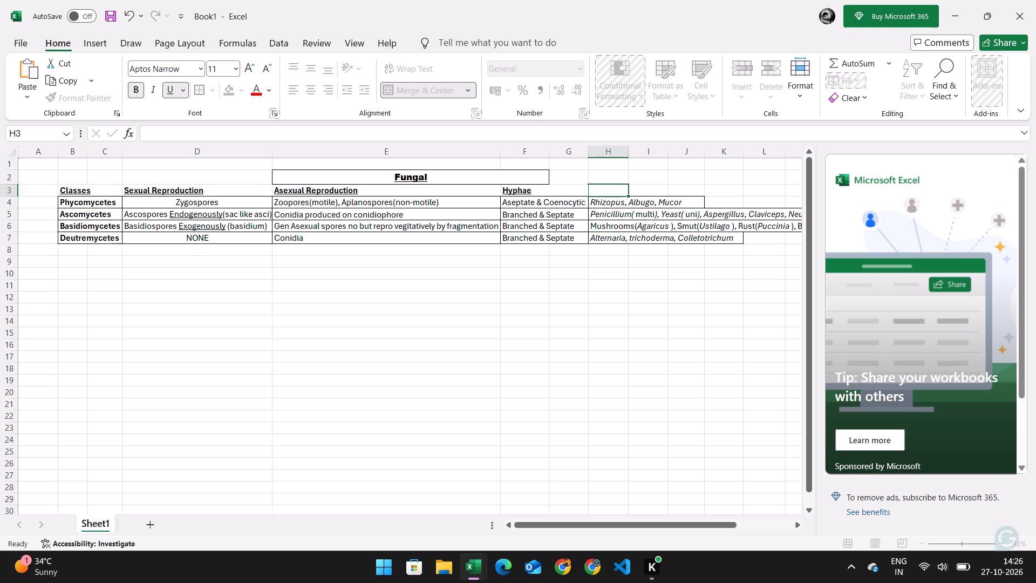
left_click_drag(619, 187, 681, 190)
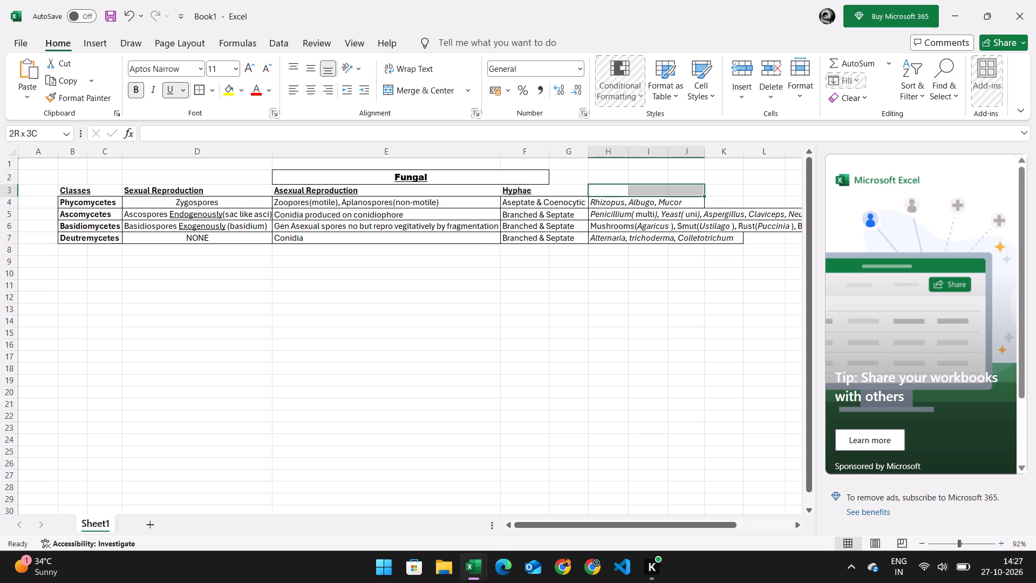
left_click_drag(681, 190, 683, 191)
left_click(472, 90)
left_click(451, 131)
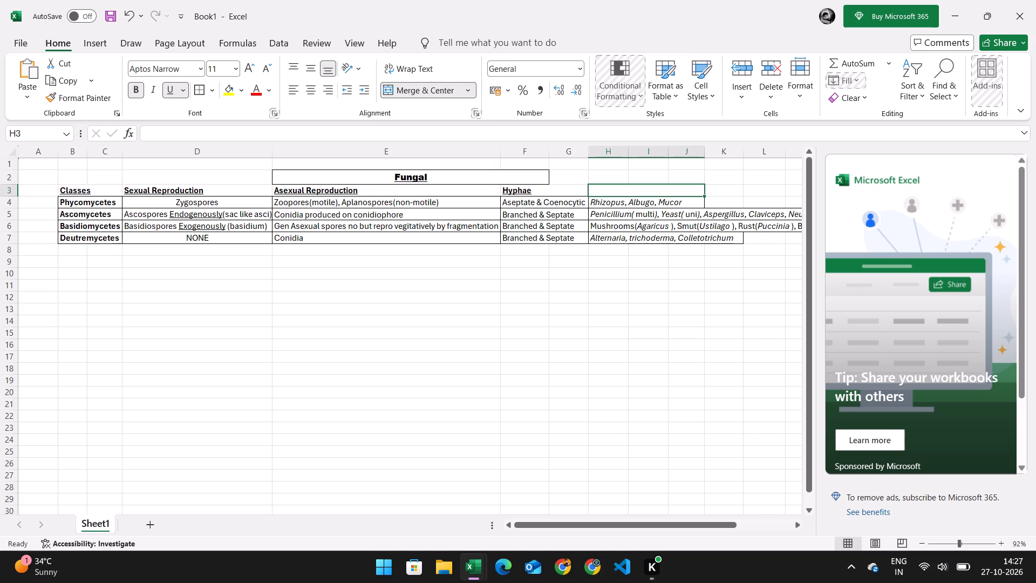
Enter the heading "Typical Examples" in merged cell H3, with both words capitalized.
left_click(594, 188)
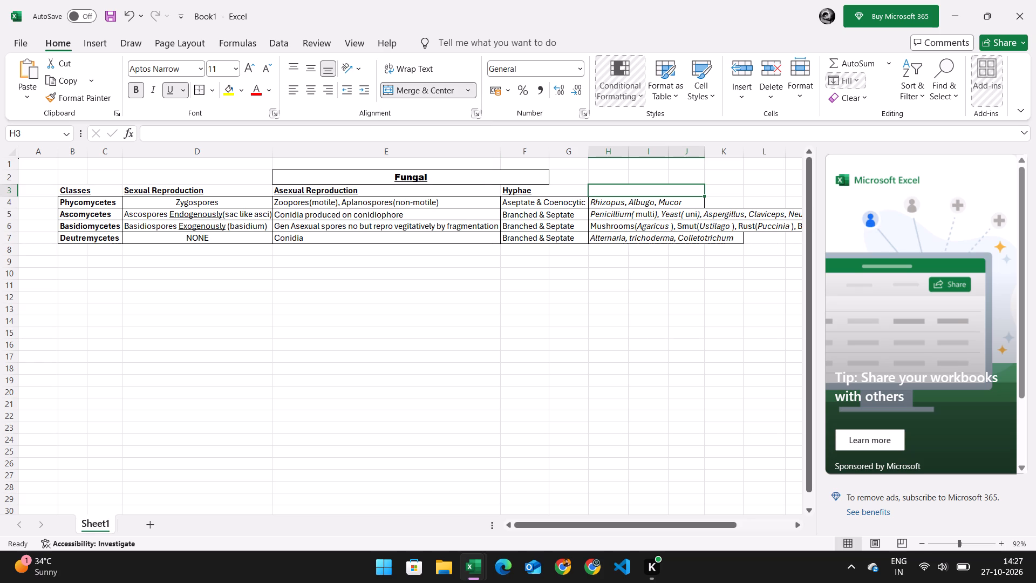
left_click(619, 189)
double_click(619, 189)
key("shift+t")
key("y")
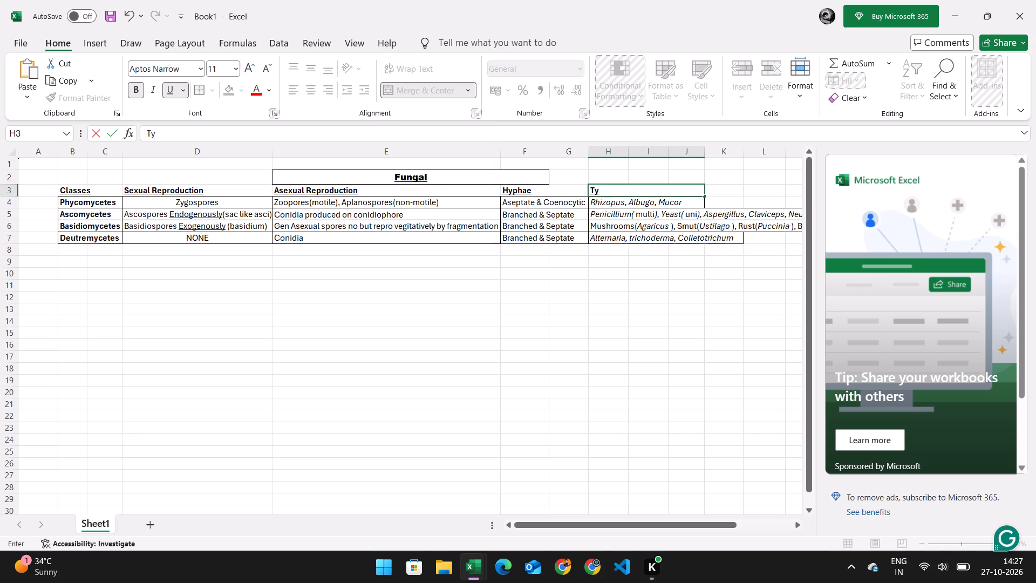
type("pical")
key("space")
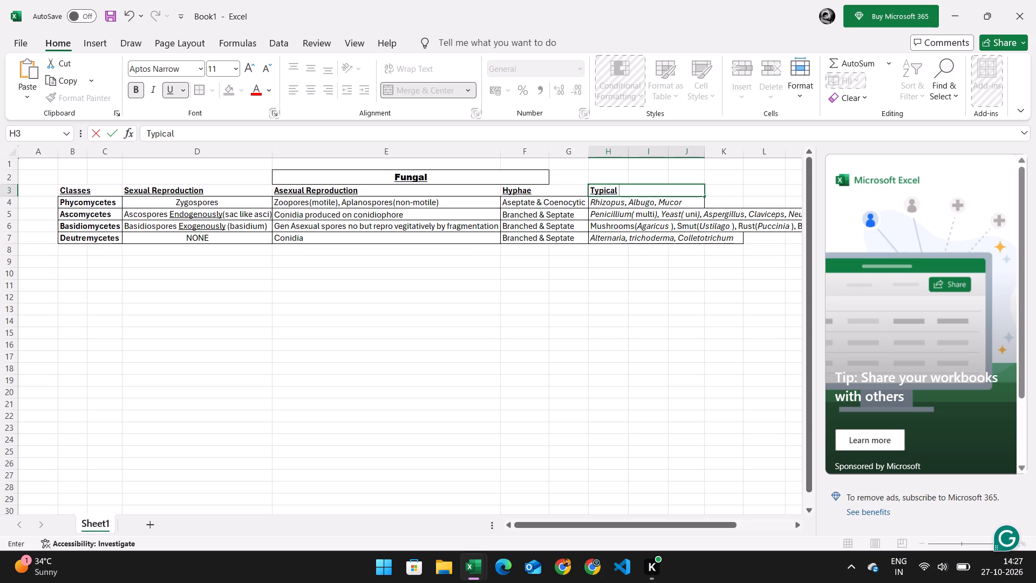
key("shift+e")
type("xample")
key("s")
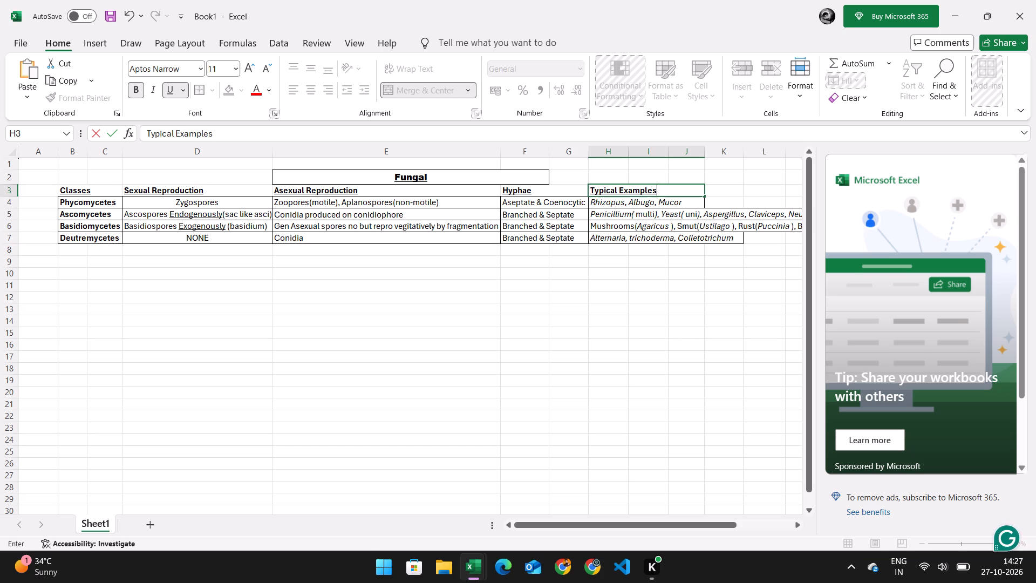
left_click(621, 300)
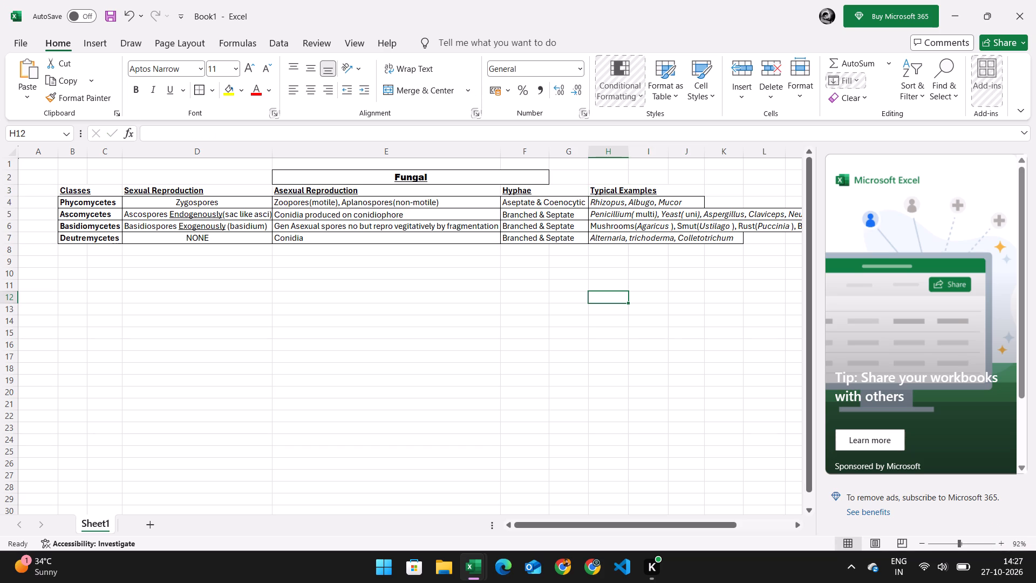
Apply all borders to the column heading row B3:J3, from Classes through Typical Examples.
left_click_drag(73, 193, 464, 163)
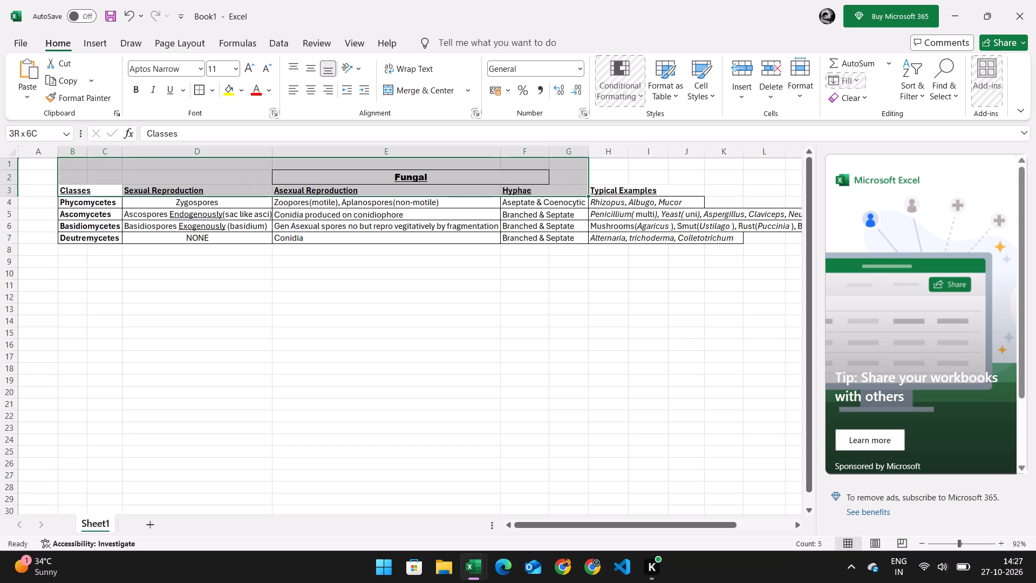
left_click_drag(464, 163, 661, 191)
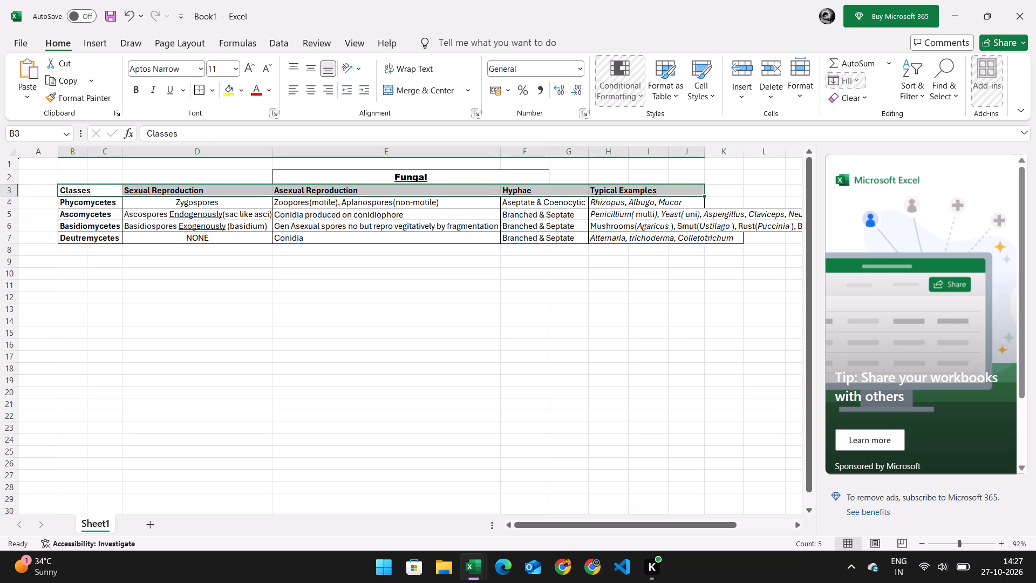
left_click(215, 90)
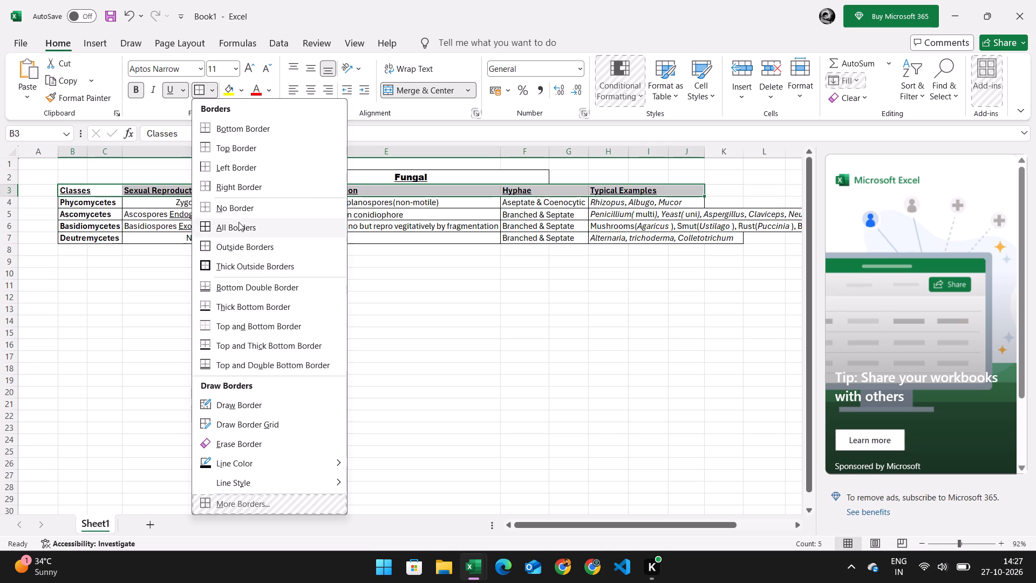
left_click(238, 222)
left_click(257, 343)
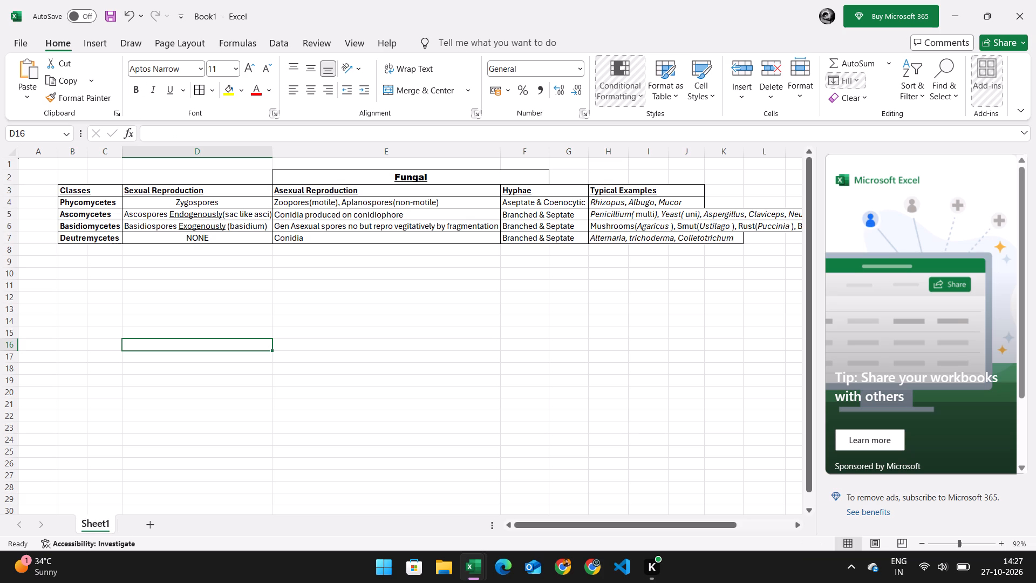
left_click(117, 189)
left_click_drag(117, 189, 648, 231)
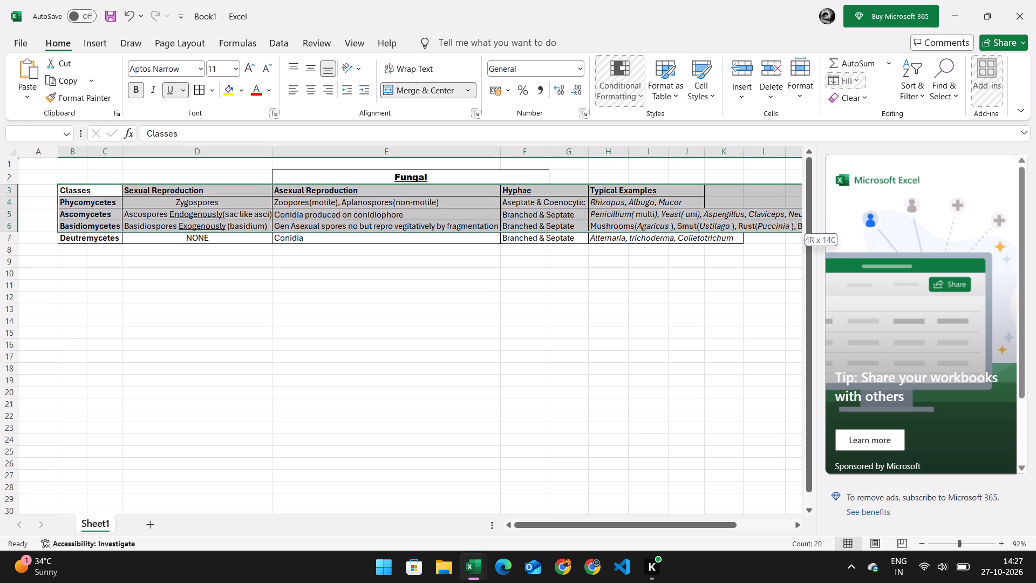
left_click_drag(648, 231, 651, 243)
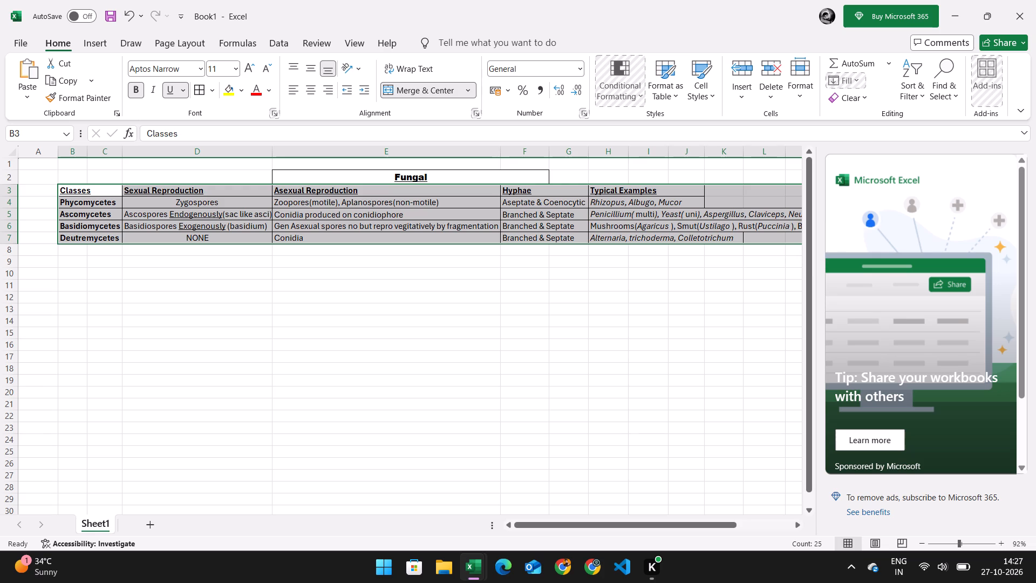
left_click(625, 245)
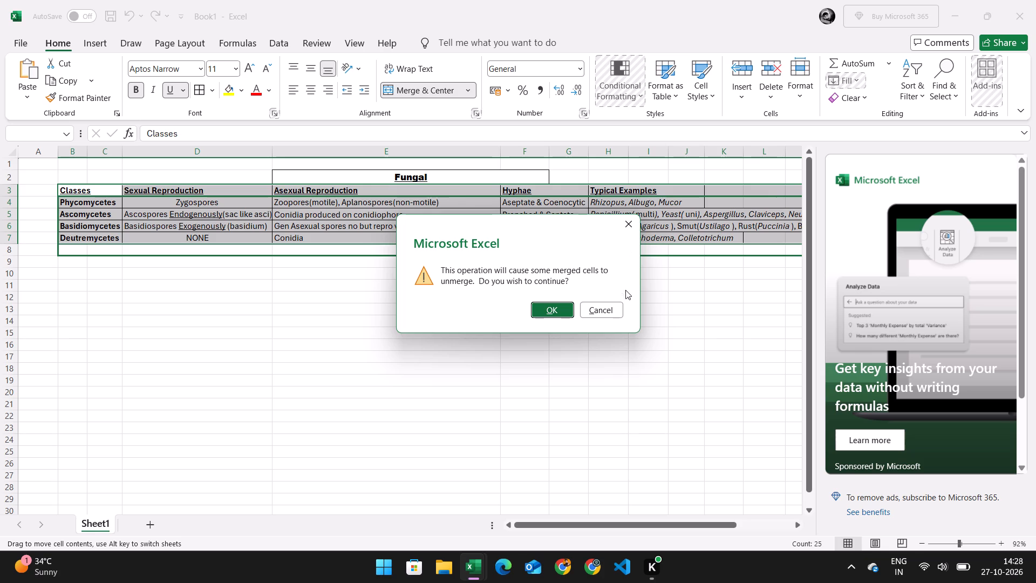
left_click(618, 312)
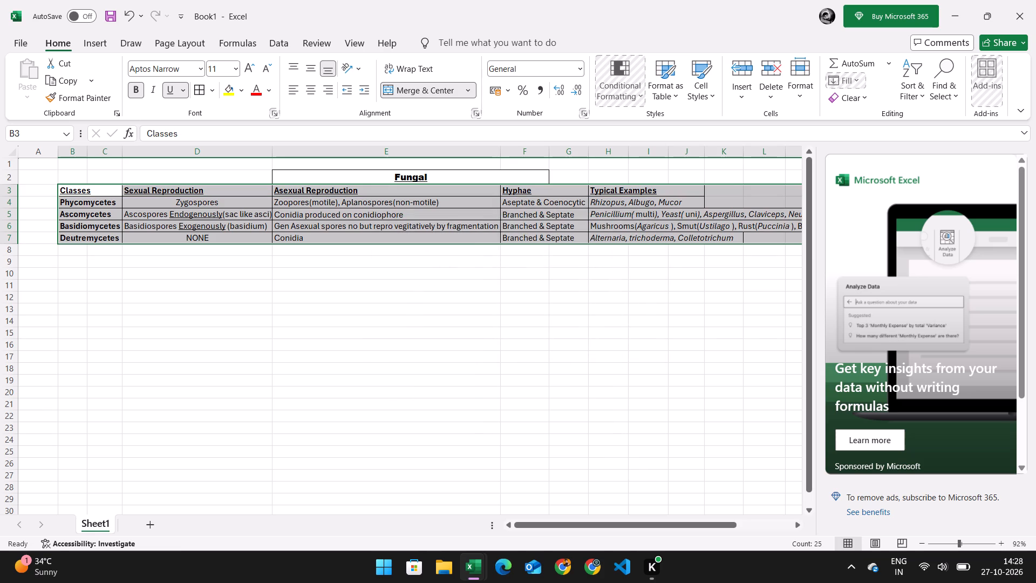
Move the merged "Fungal" title up one row from E2:F2 to E1:F1.
left_click(420, 179)
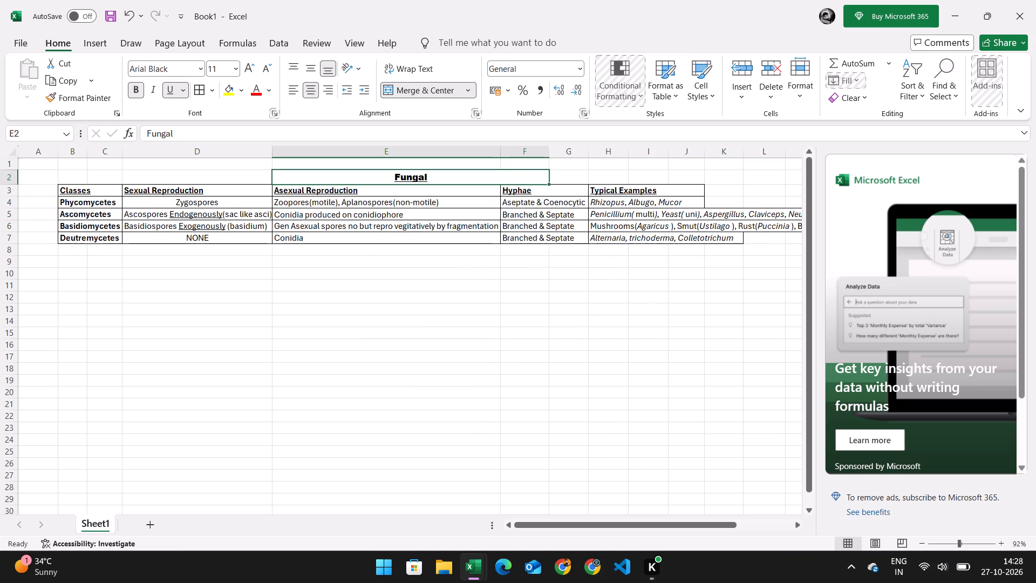
left_click_drag(420, 179, 421, 164)
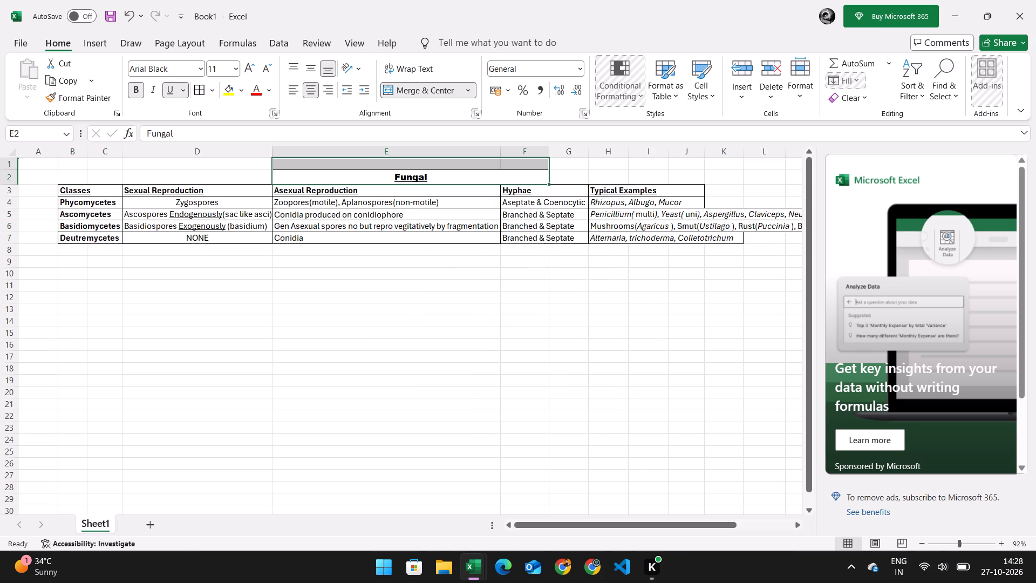
left_click(421, 175)
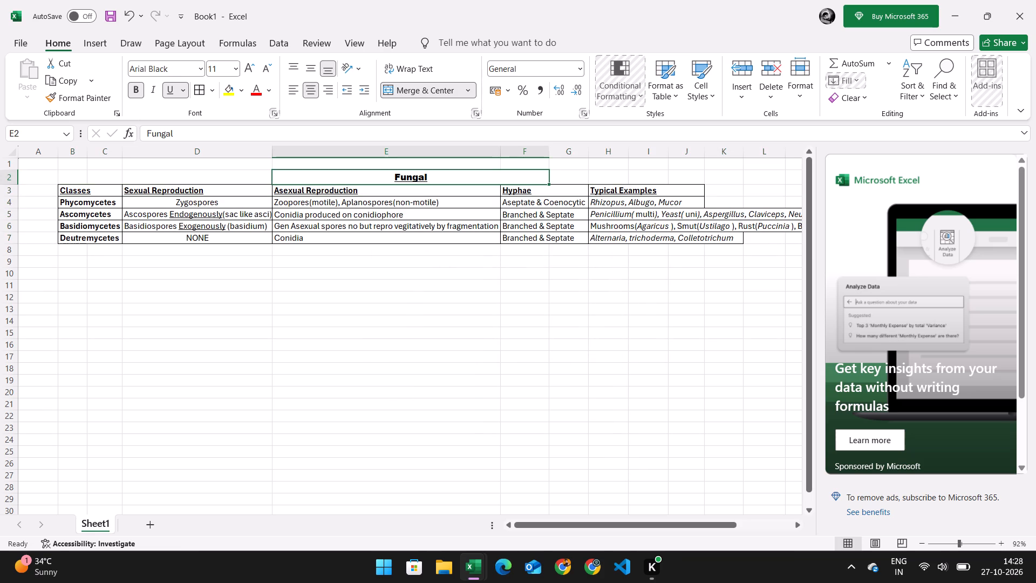
left_click_drag(452, 171, 452, 165)
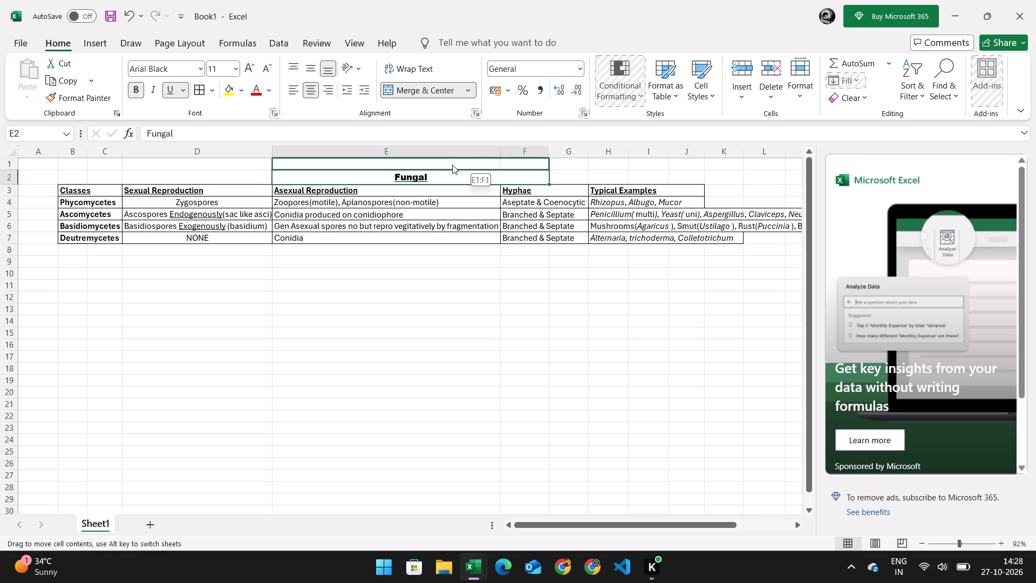
left_click_drag(452, 165, 453, 160)
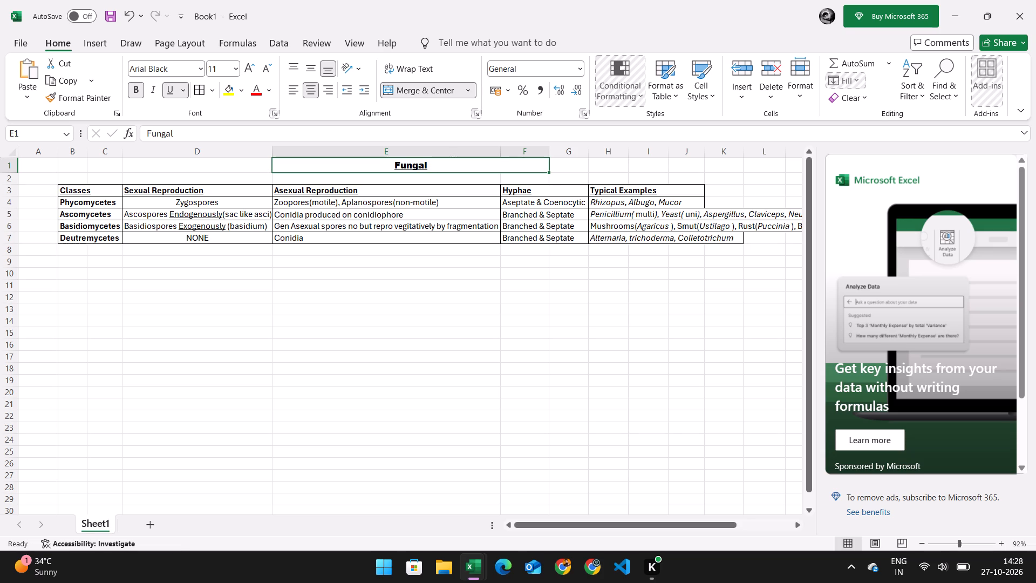
scroll(463, 306, "up", 4)
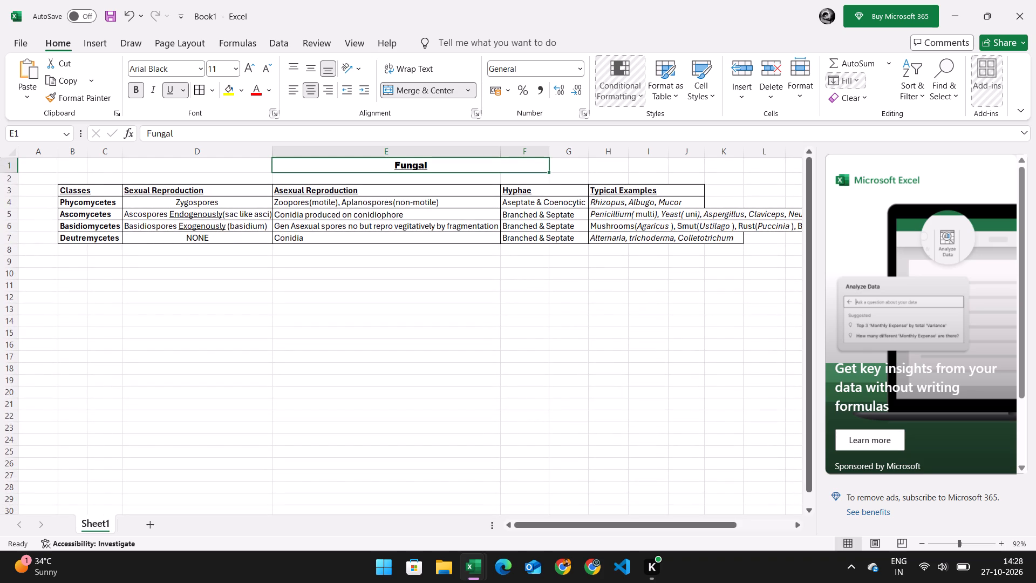
left_click(463, 306)
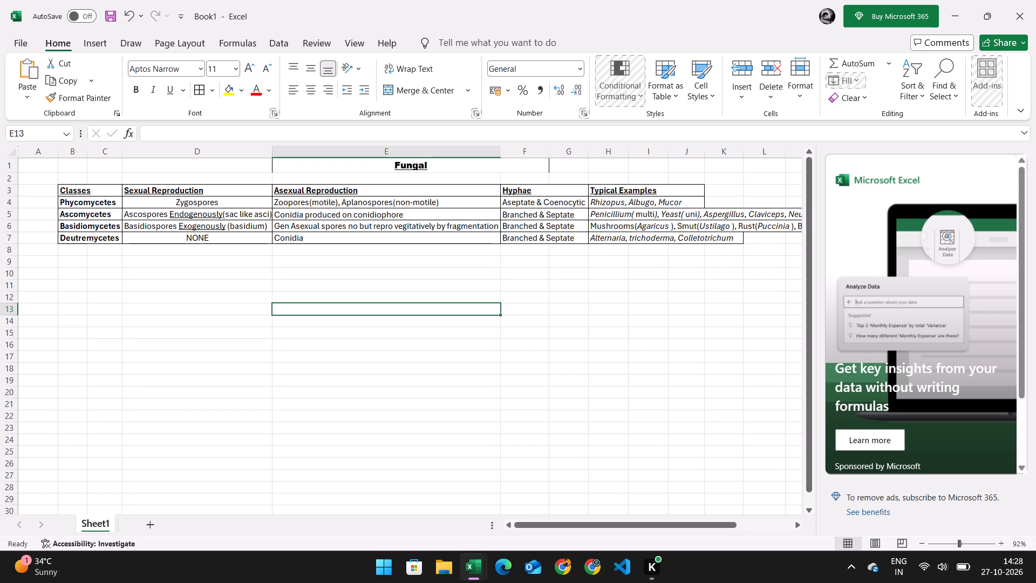
left_click(475, 333)
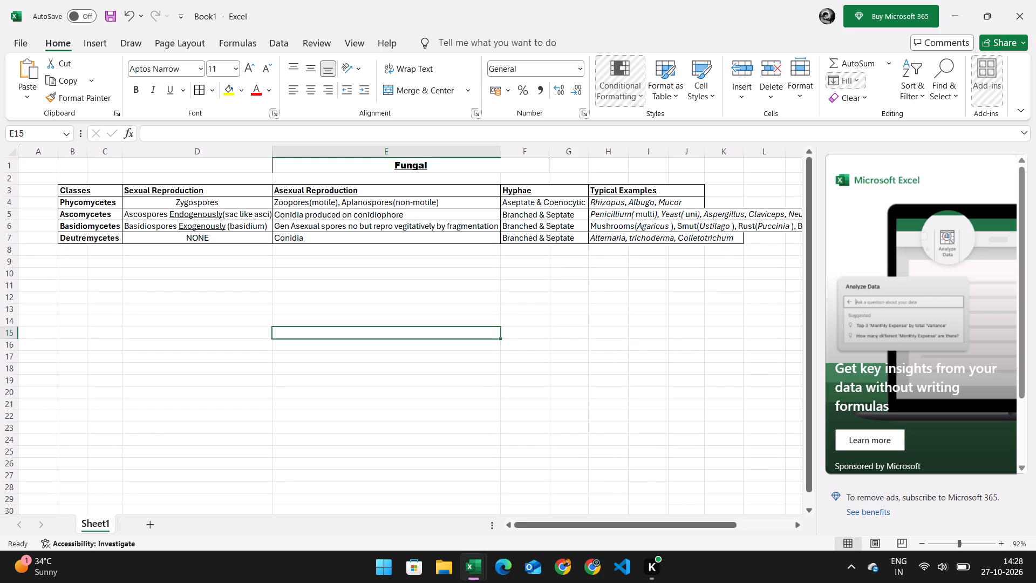
Apply outside borders to the merged "Fungal" title cell E1:F1.
left_click(479, 168)
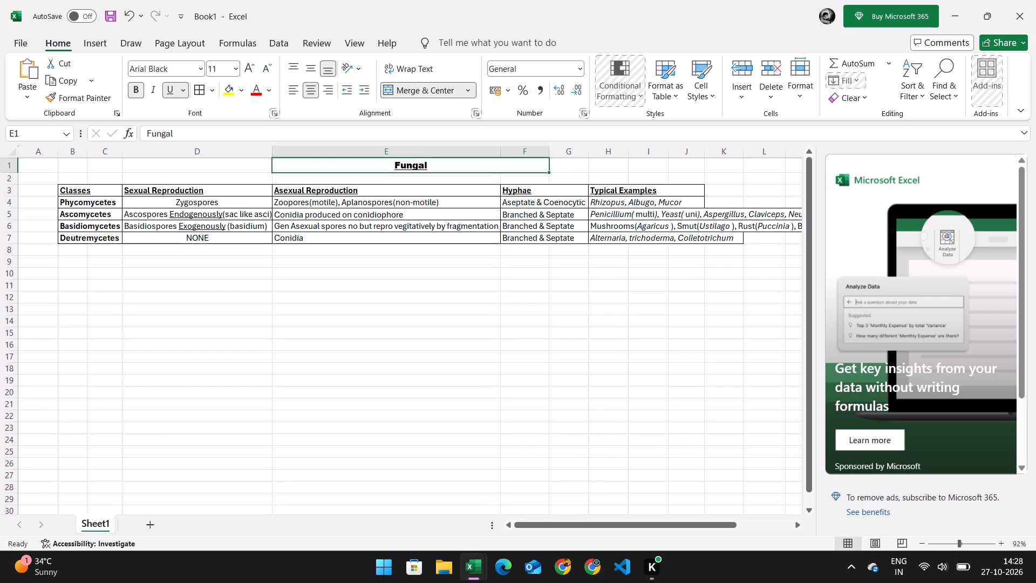
left_click(210, 93)
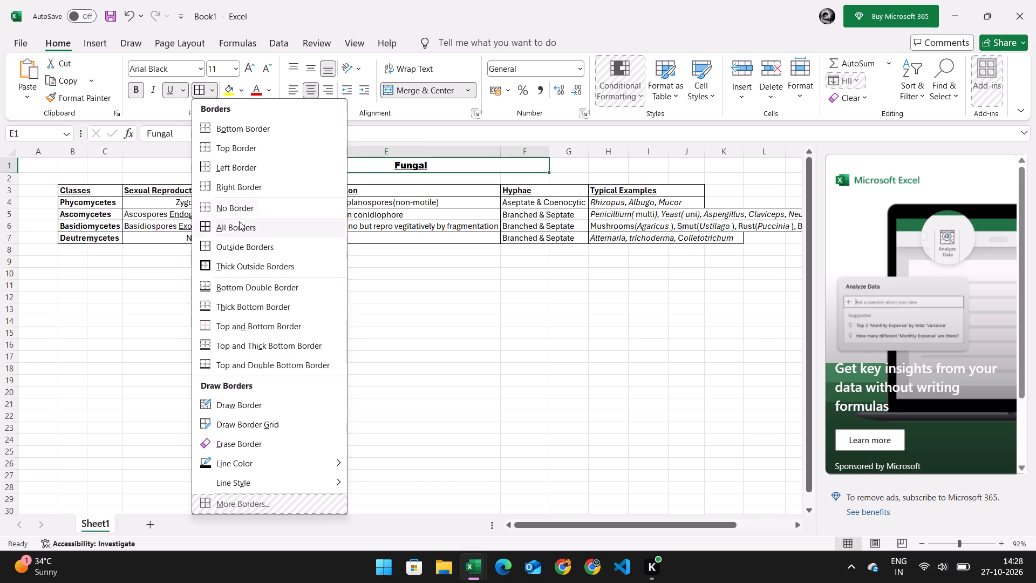
left_click(232, 247)
left_click(333, 289)
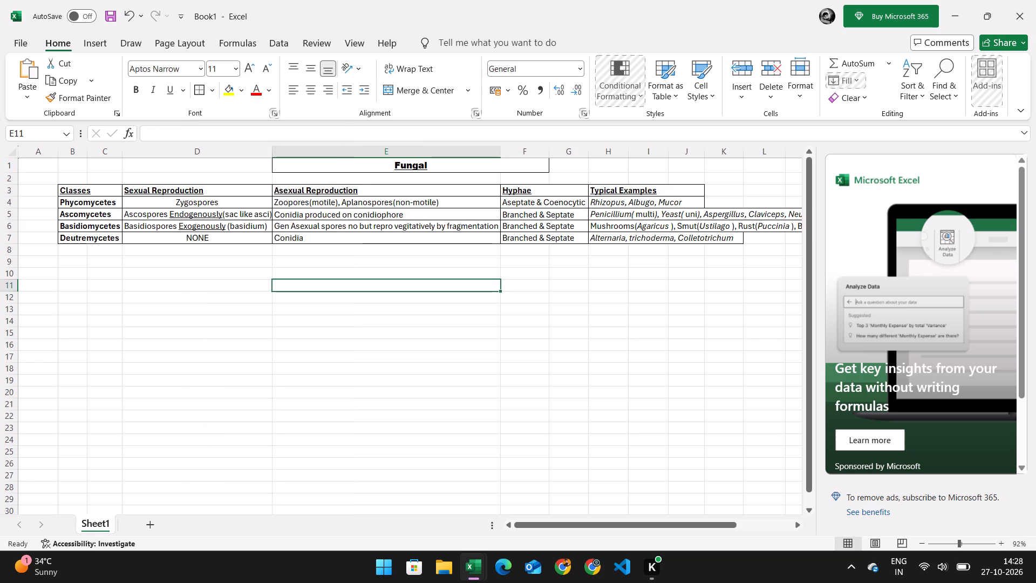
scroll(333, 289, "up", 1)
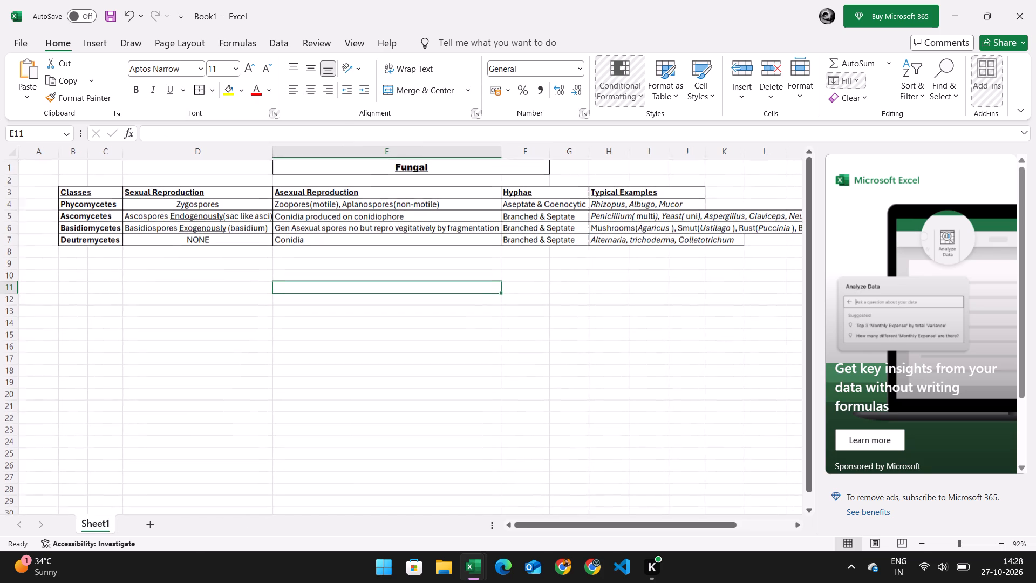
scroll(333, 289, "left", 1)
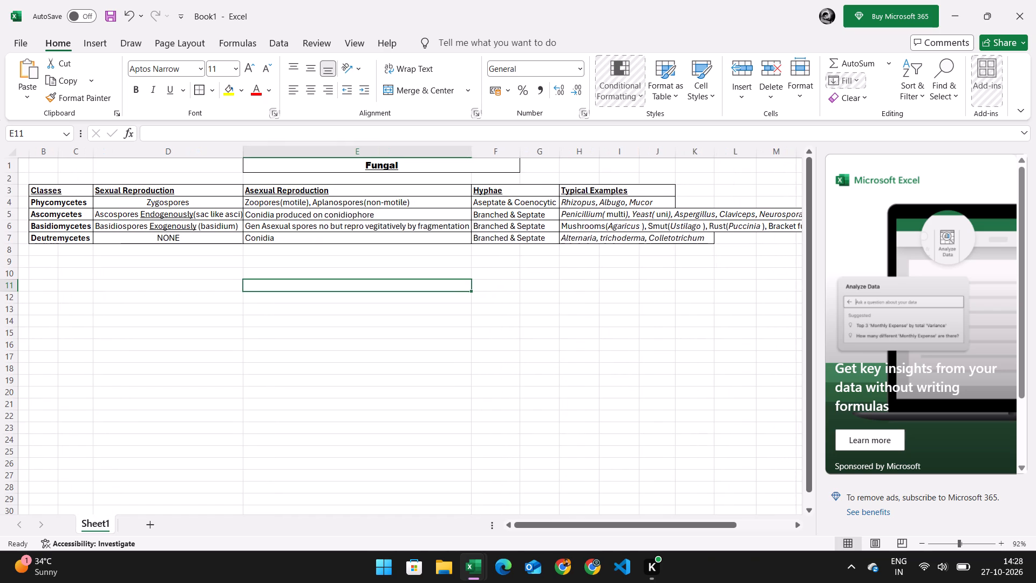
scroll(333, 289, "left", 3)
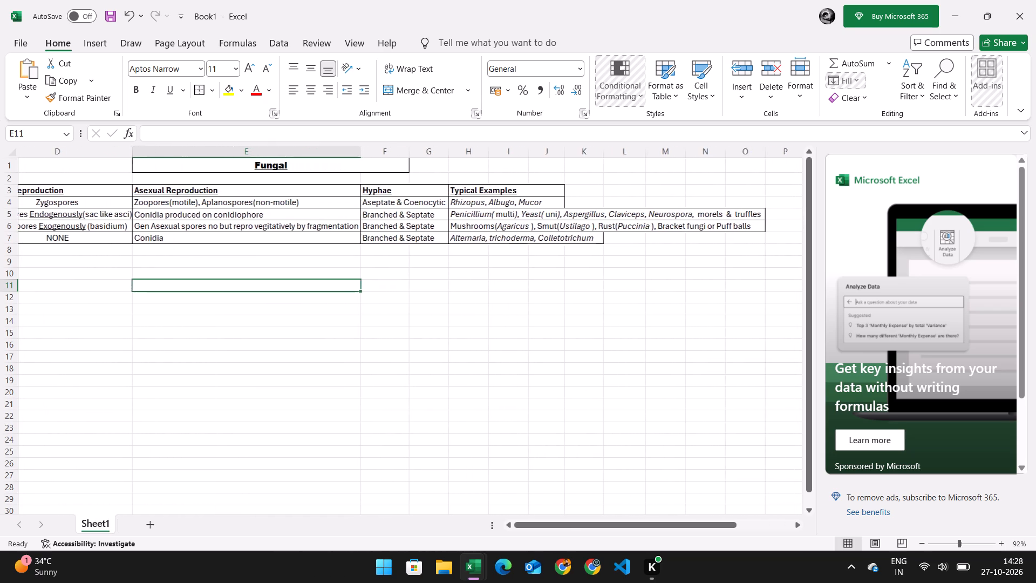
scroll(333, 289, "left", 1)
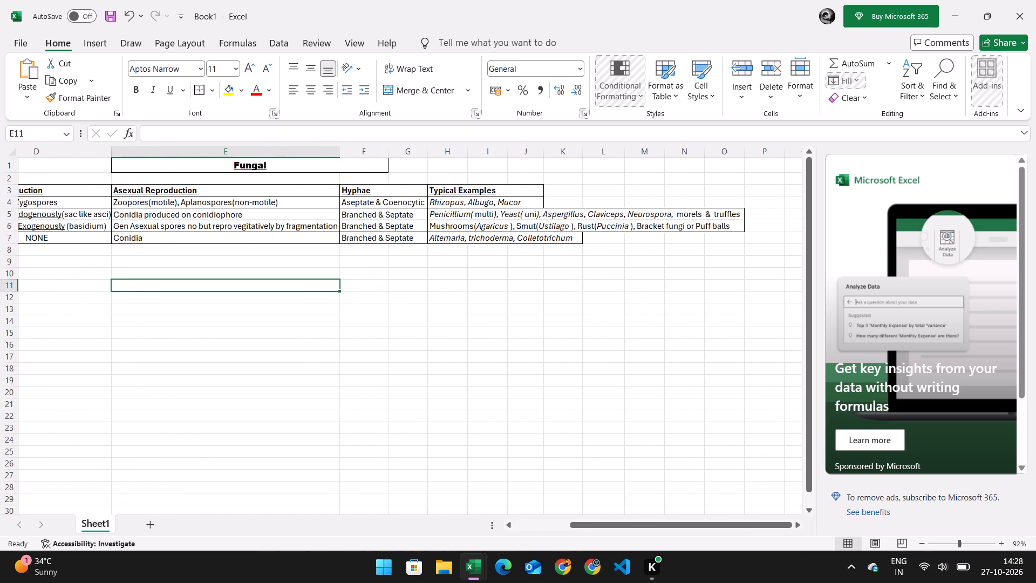
Change the merged title in E1:F1 to "Classification of Fungi".
scroll(333, 289, "right", 4)
scroll(333, 289, "up", 1)
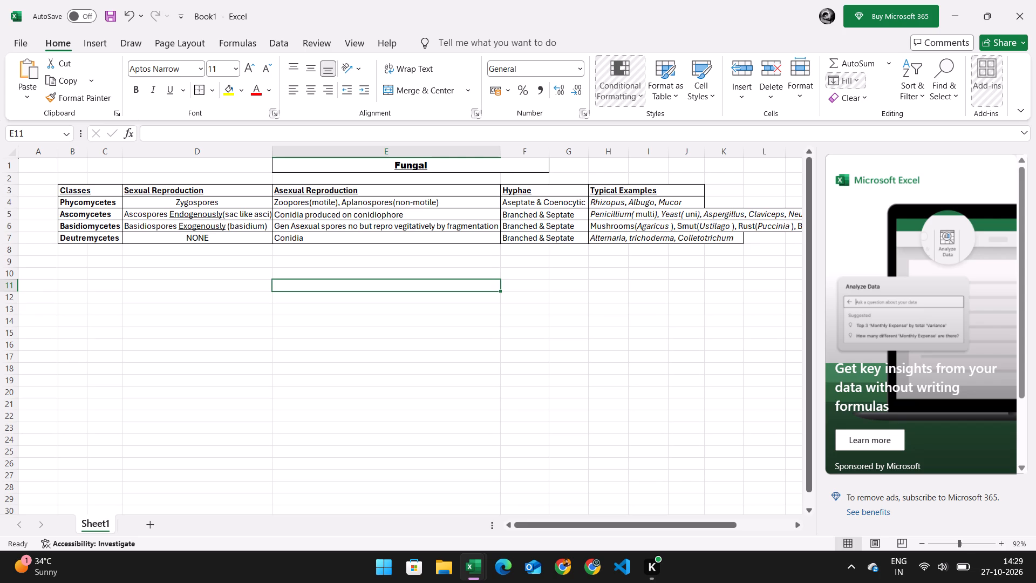
double_click(381, 166)
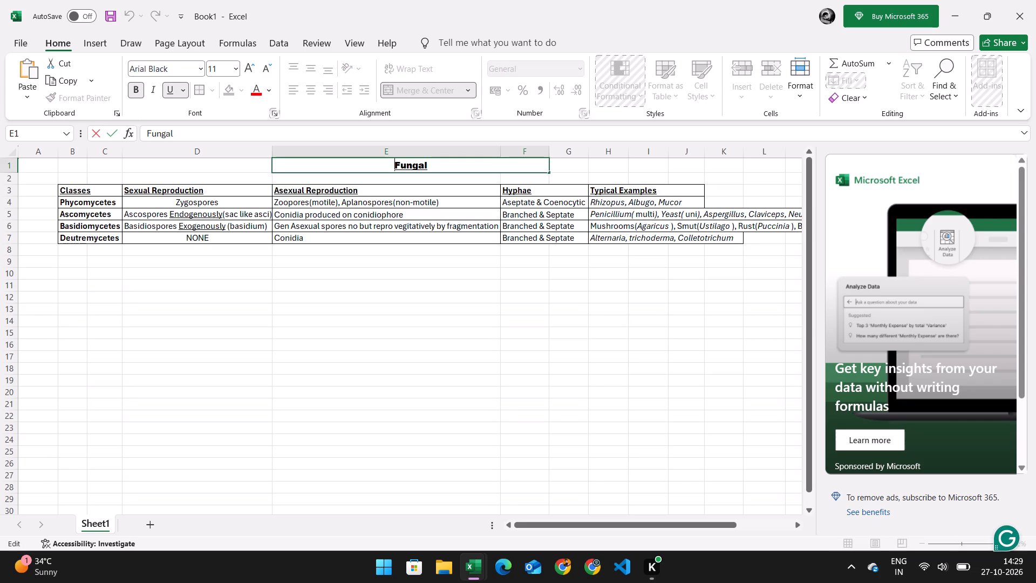
type("Classification")
key("space")
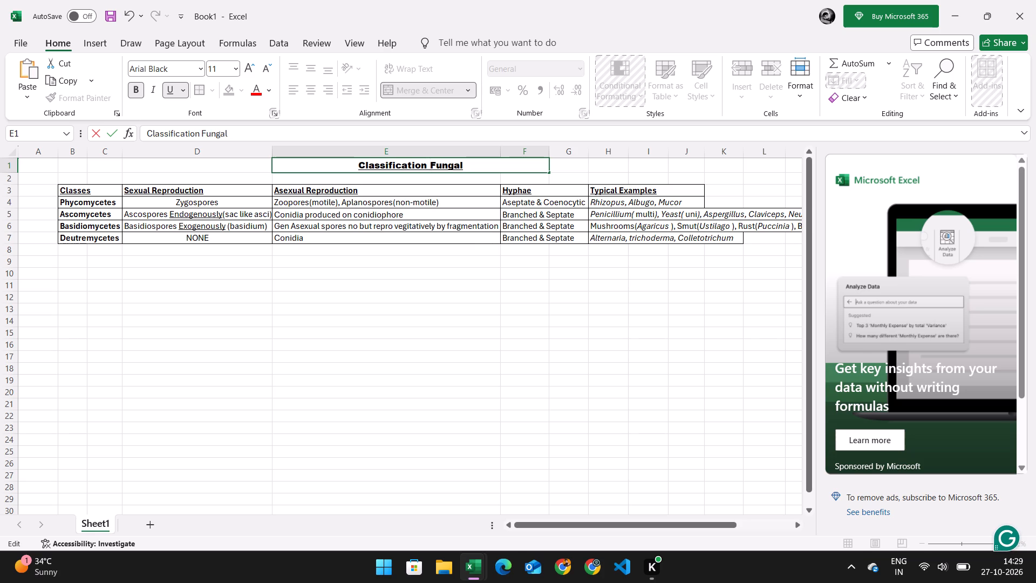
type("of")
key("space")
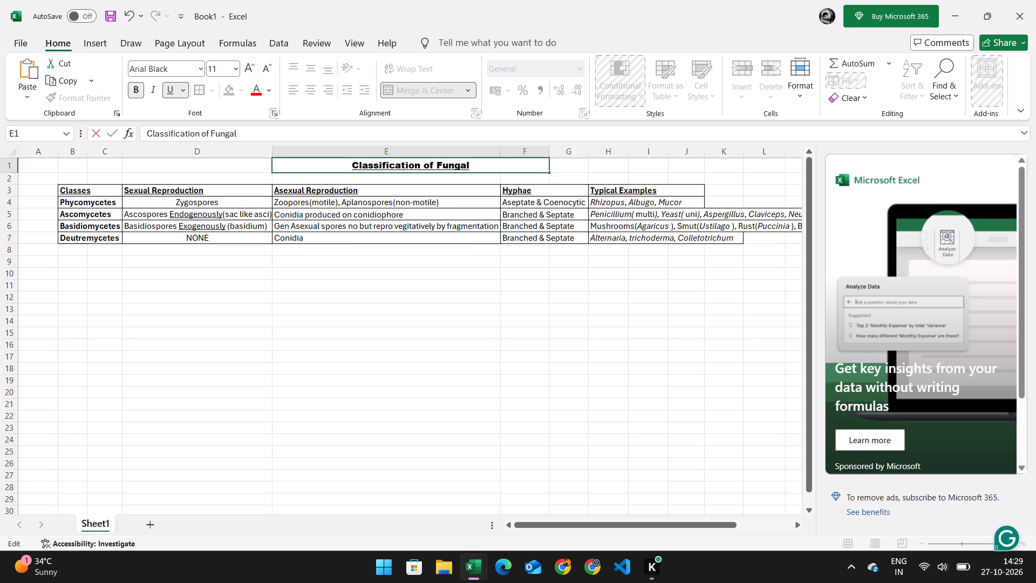
double_click(479, 163)
left_click(479, 163)
left_click(479, 163)
left_click(479, 163)
key("BackSpace")
key("BackSpace")
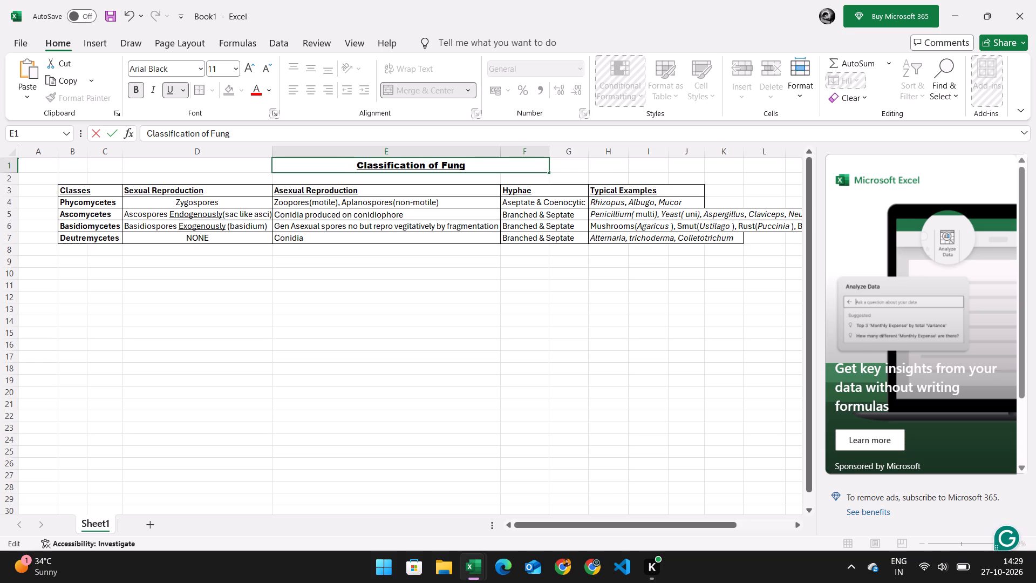
key("i")
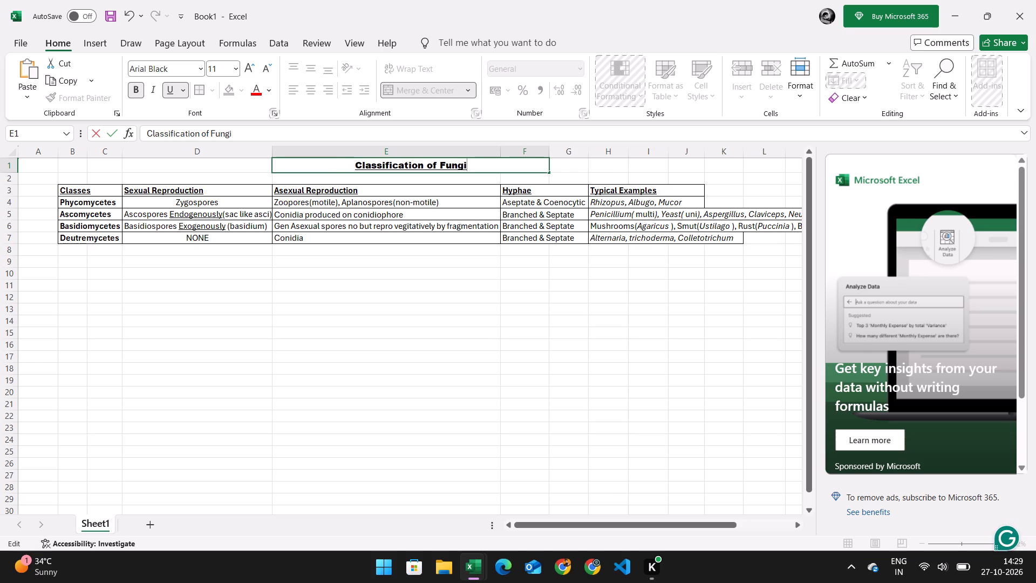
left_click(439, 321)
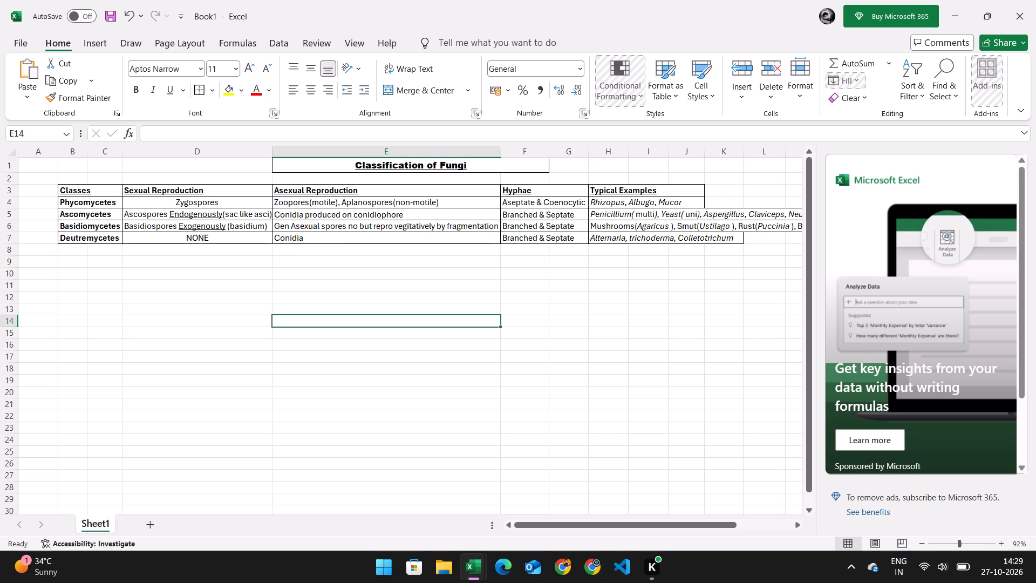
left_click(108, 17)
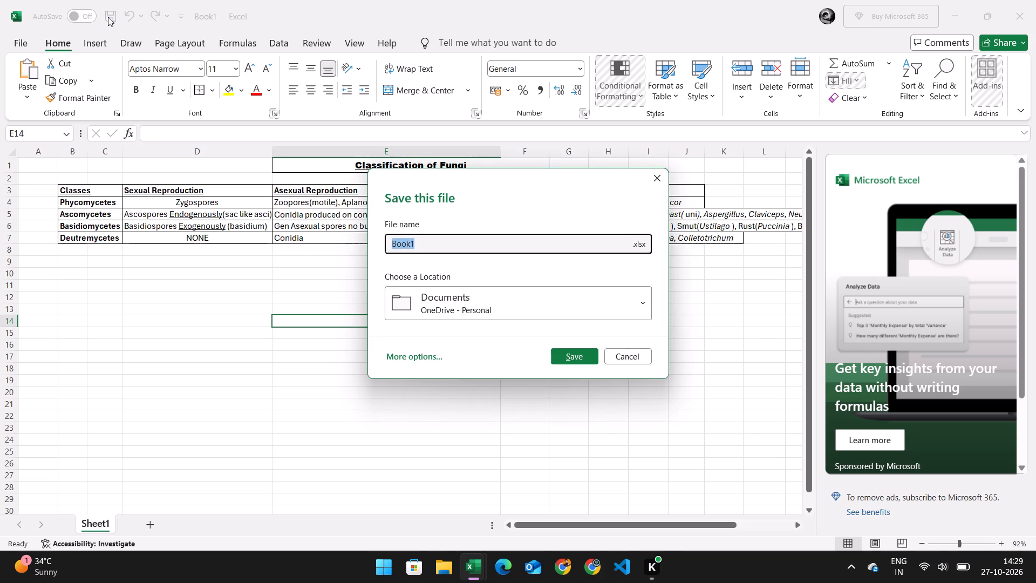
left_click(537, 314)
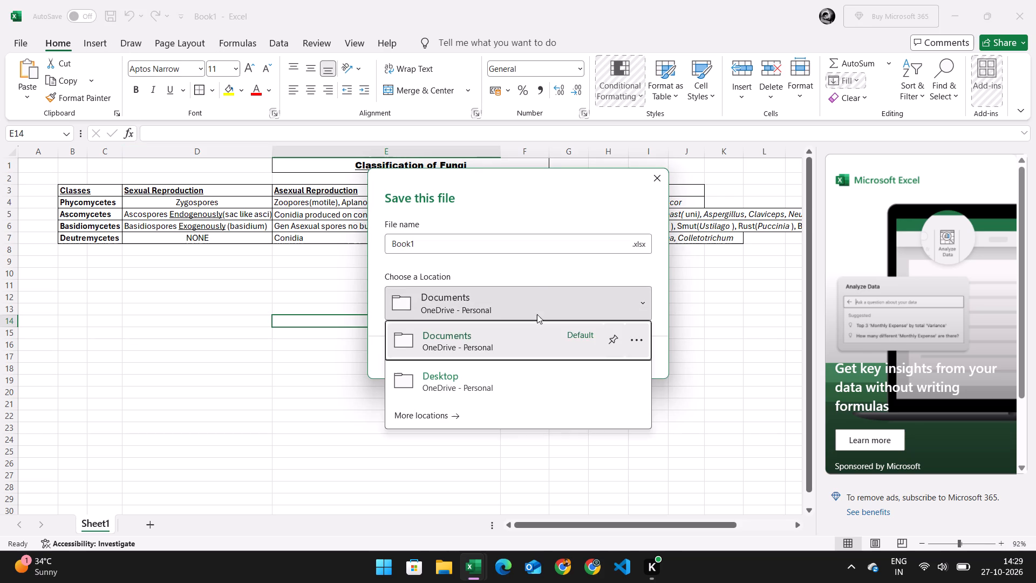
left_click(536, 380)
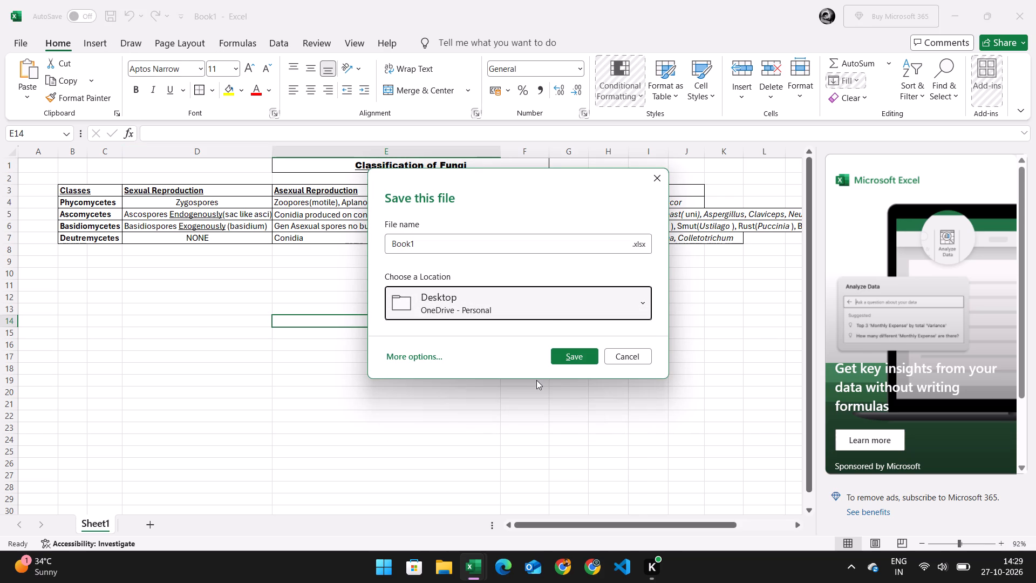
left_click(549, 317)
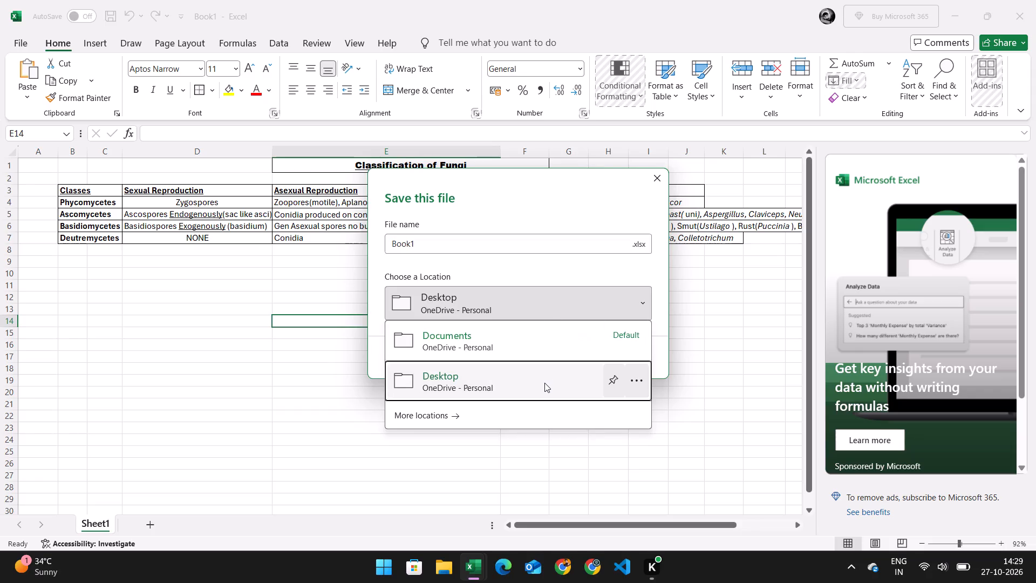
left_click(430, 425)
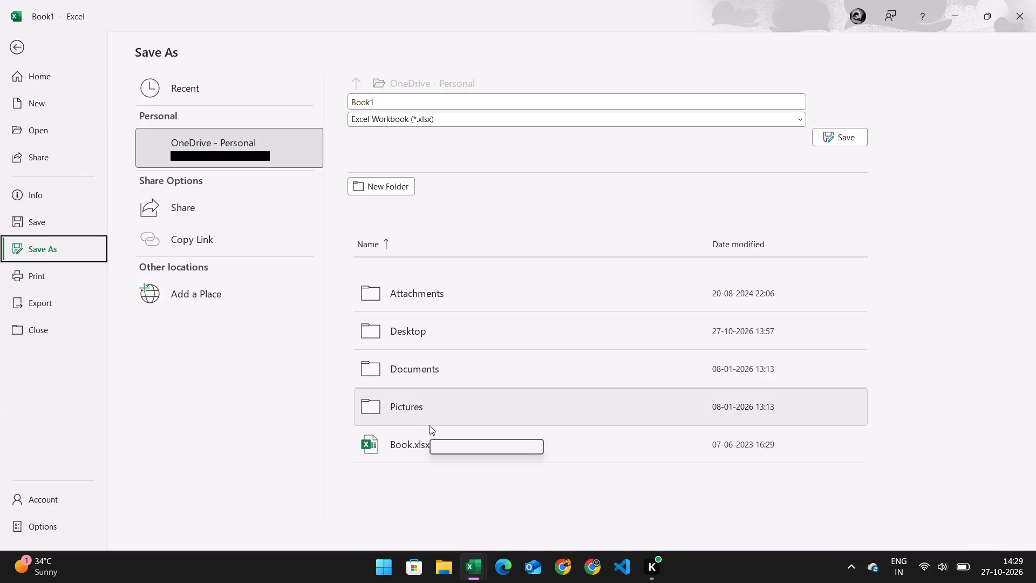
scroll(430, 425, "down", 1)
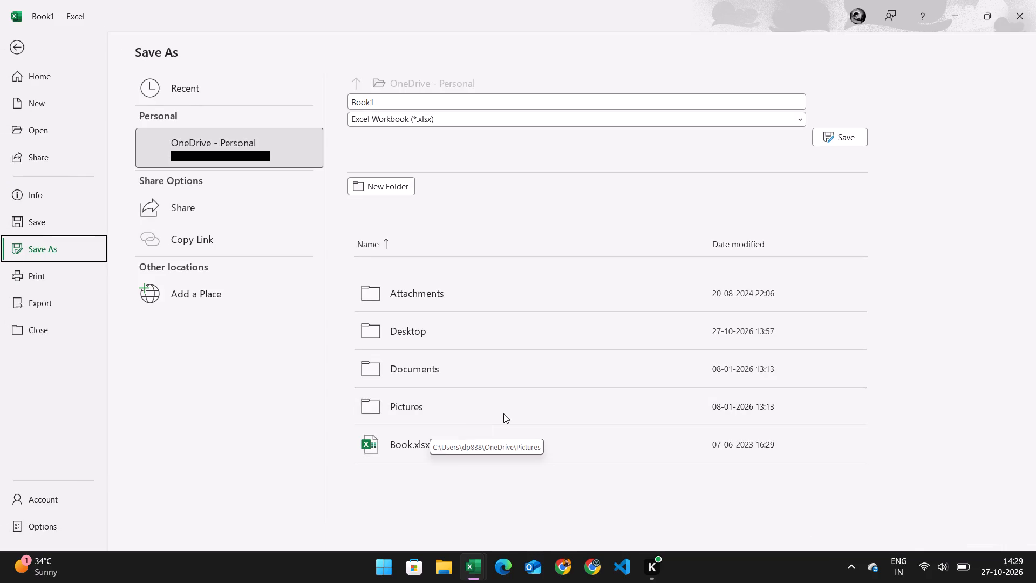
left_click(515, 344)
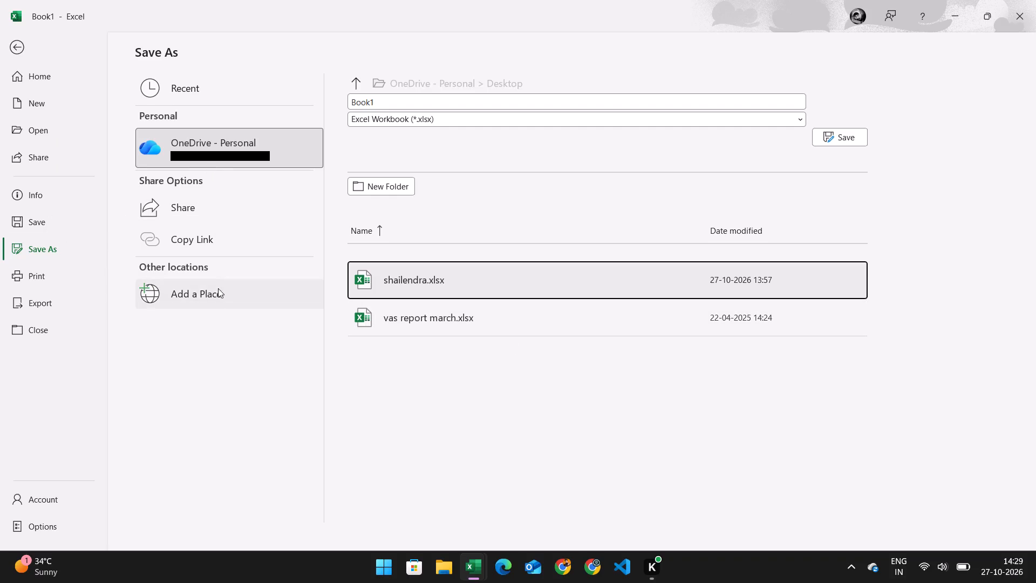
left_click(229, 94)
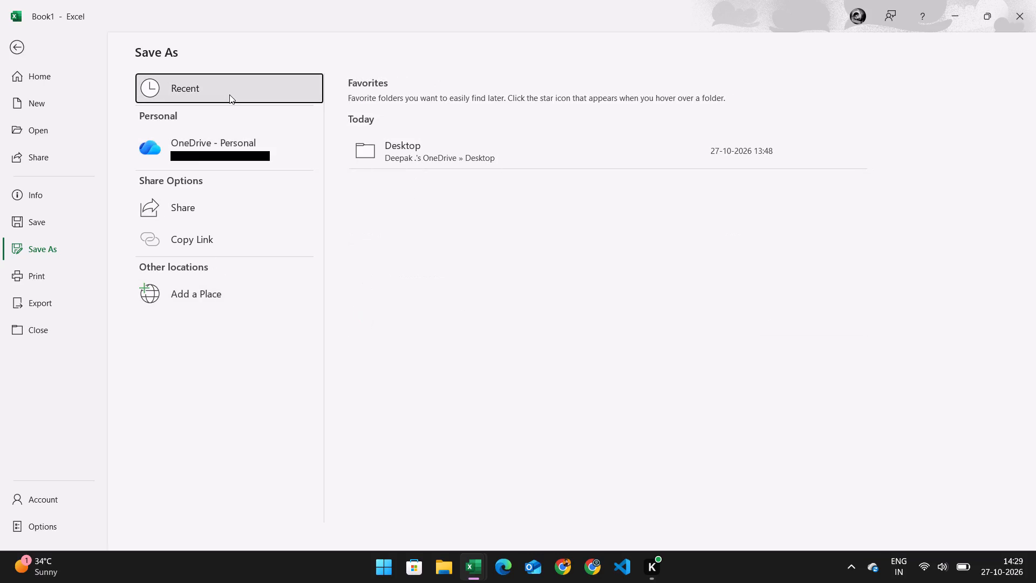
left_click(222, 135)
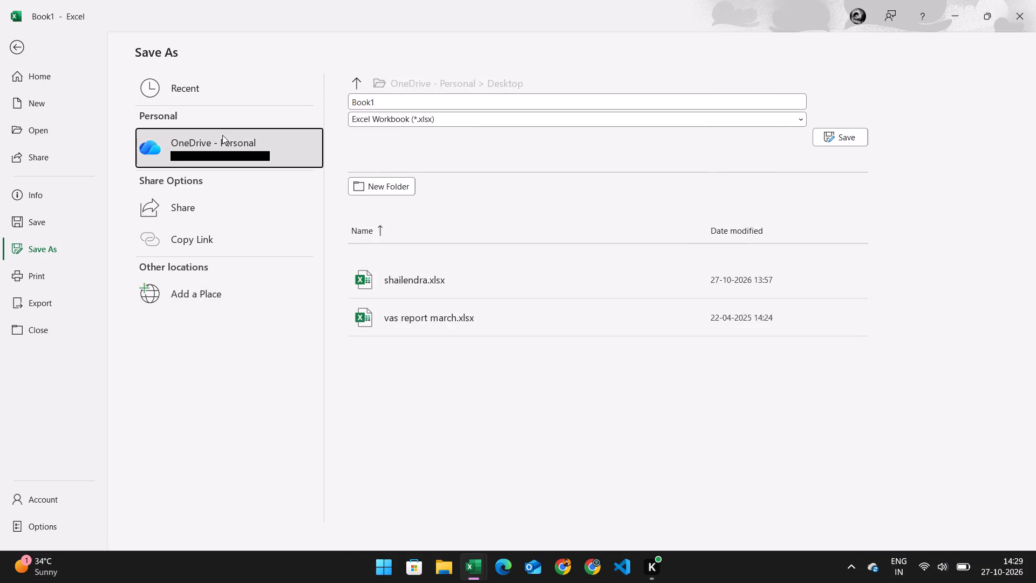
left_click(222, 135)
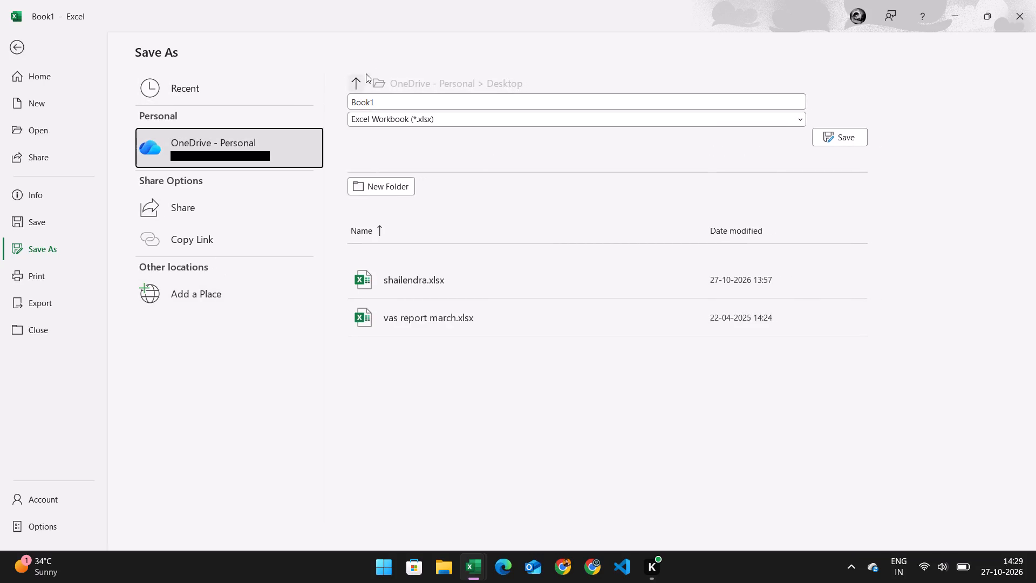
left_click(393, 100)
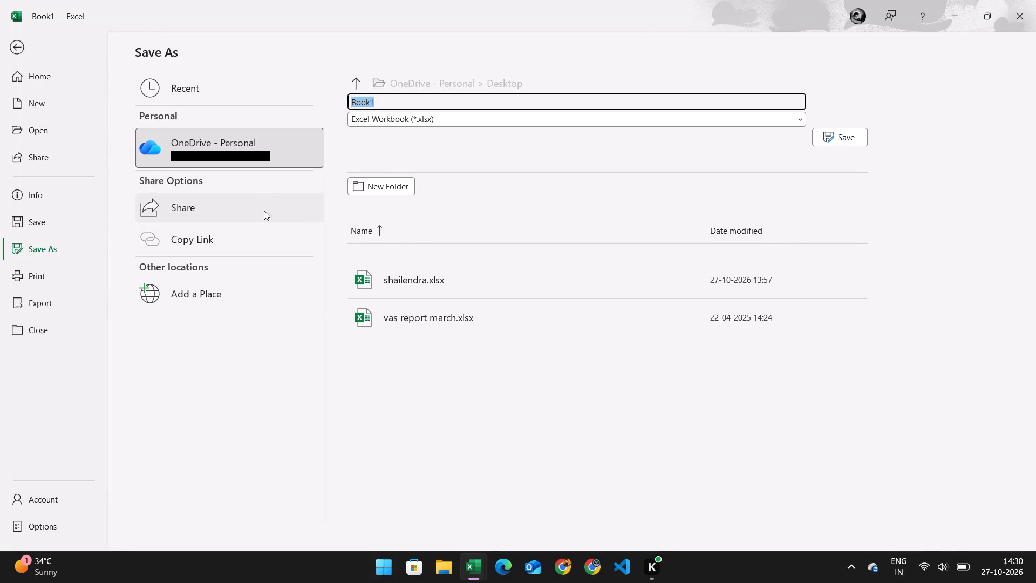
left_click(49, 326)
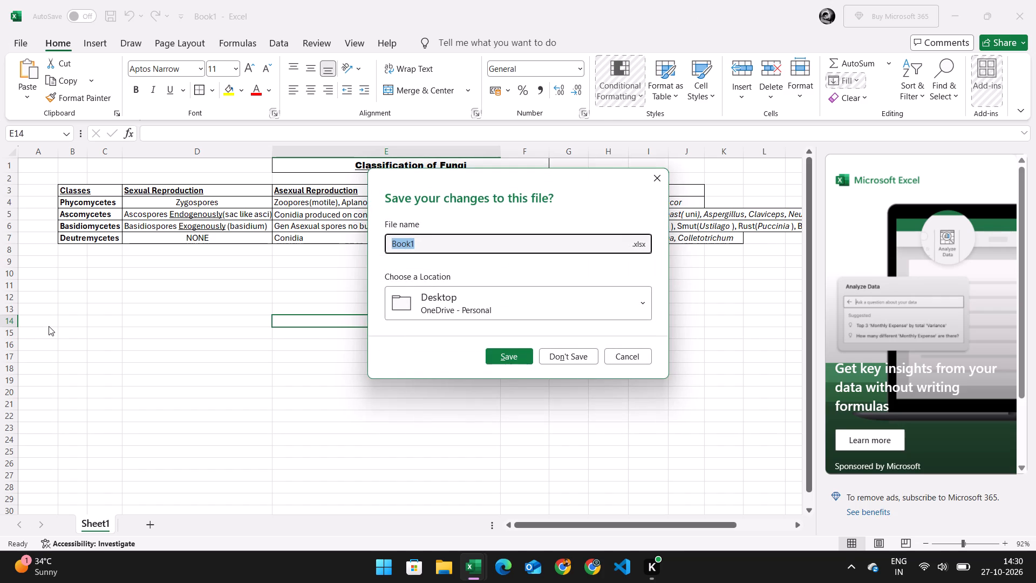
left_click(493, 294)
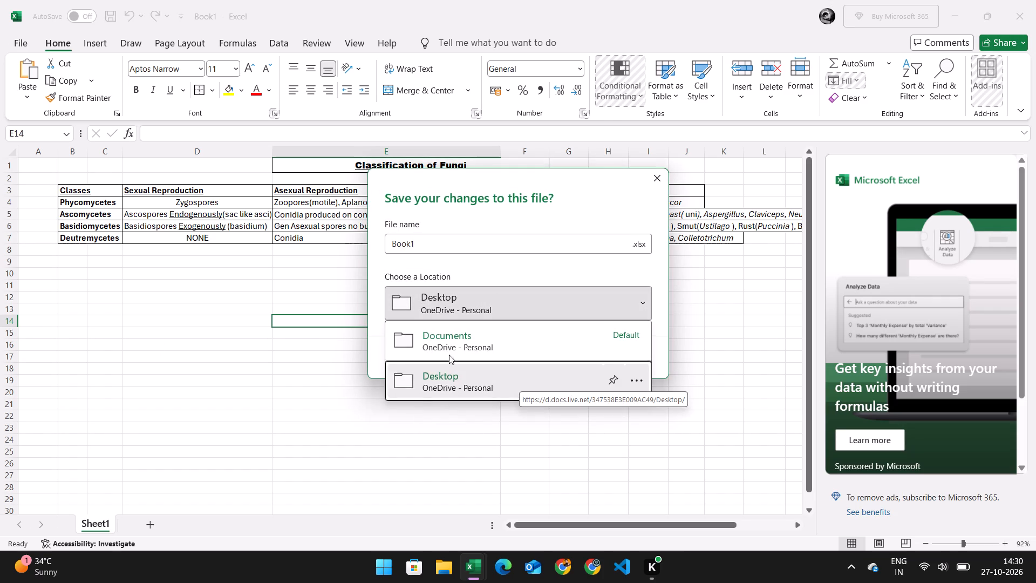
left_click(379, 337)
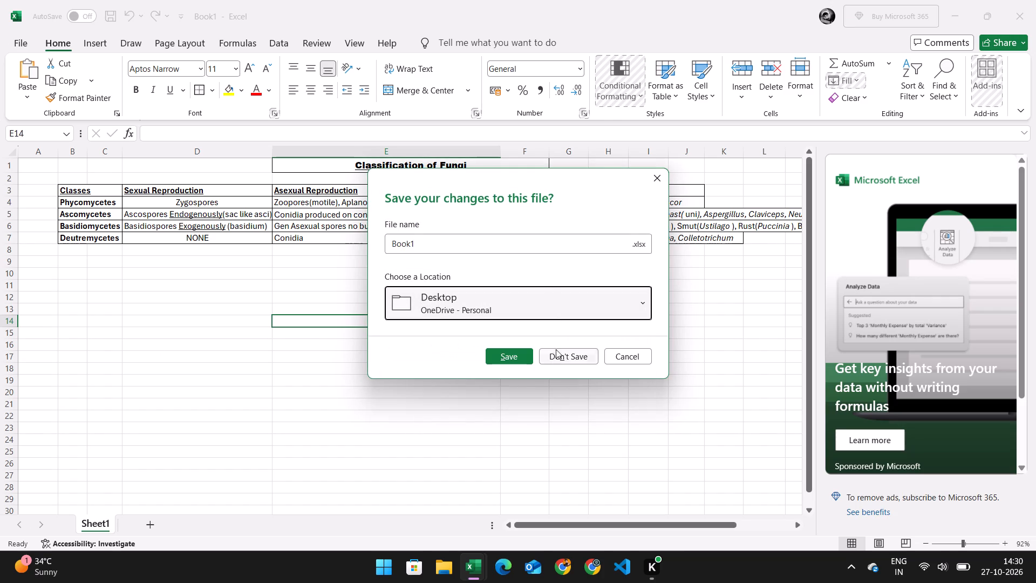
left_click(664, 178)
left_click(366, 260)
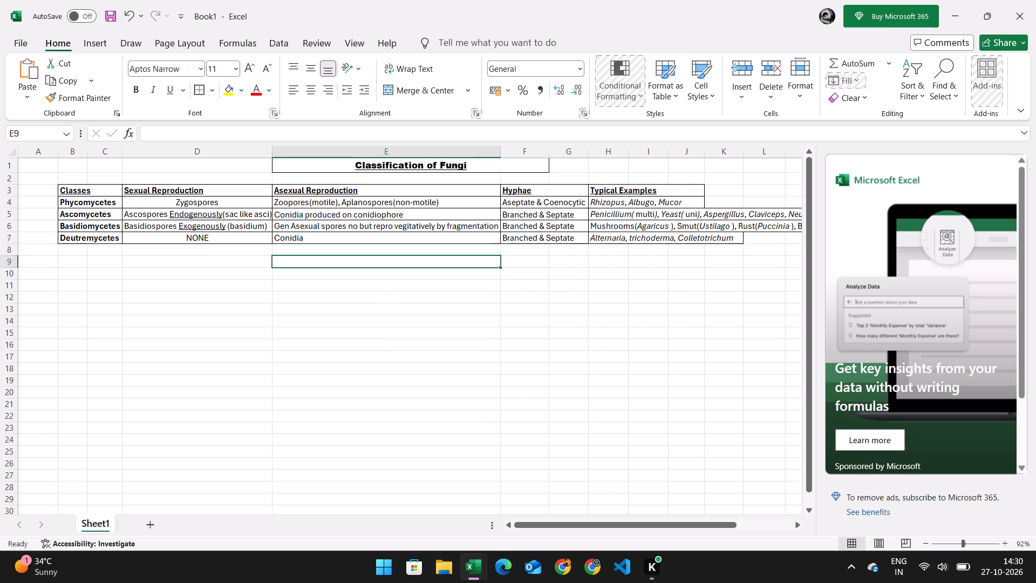
Browse the OneDrive Desktop and Documents folders as possible save locations for the workbook.
left_click(113, 24)
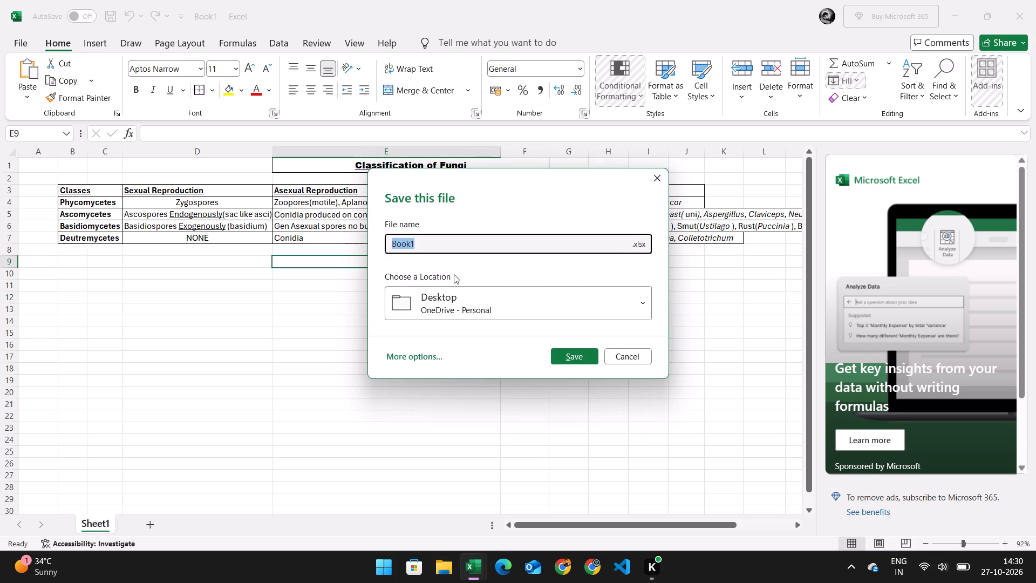
left_click(405, 348)
left_click(403, 360)
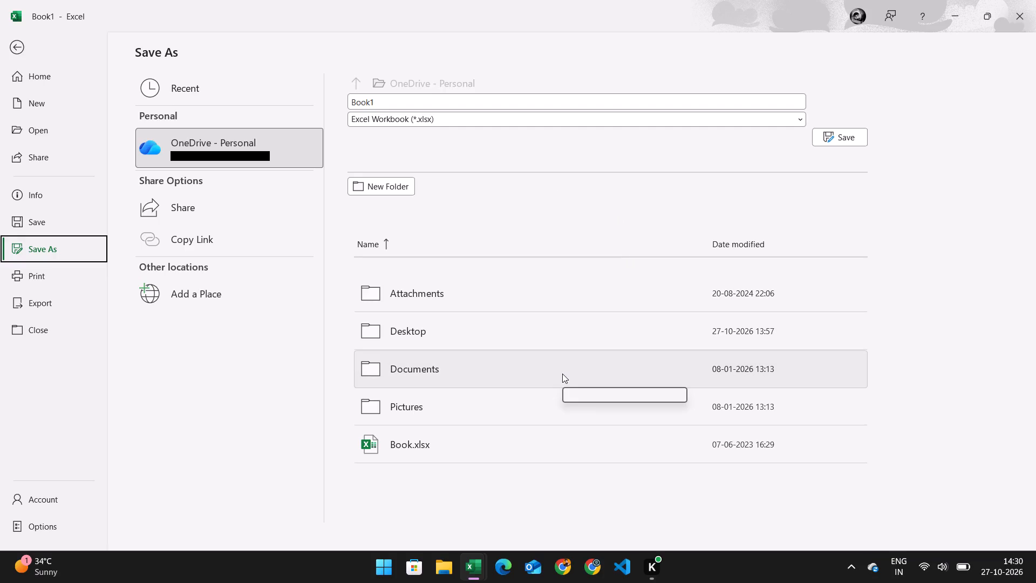
scroll(562, 374, "down", 3)
left_click(561, 343)
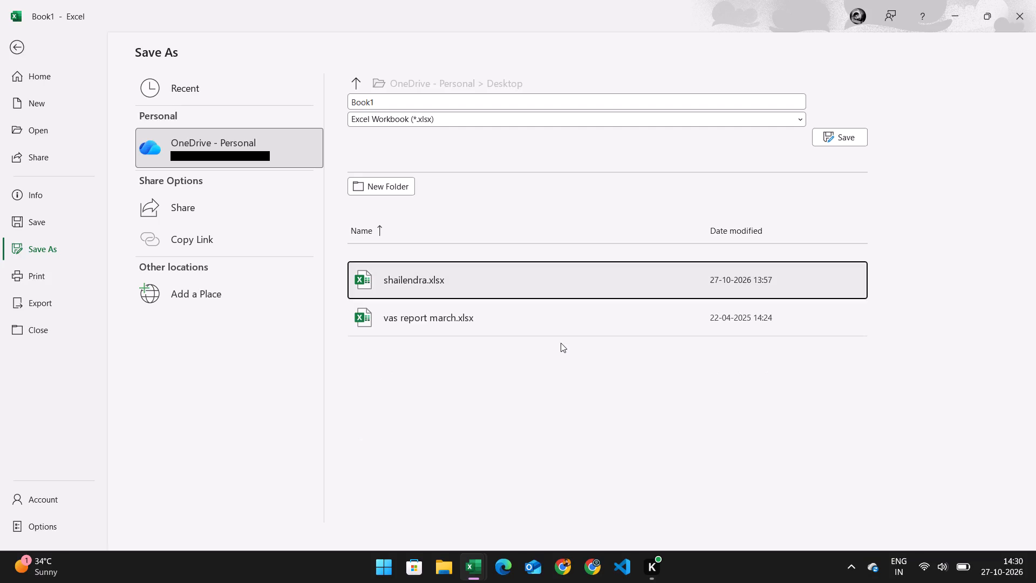
left_click(561, 343)
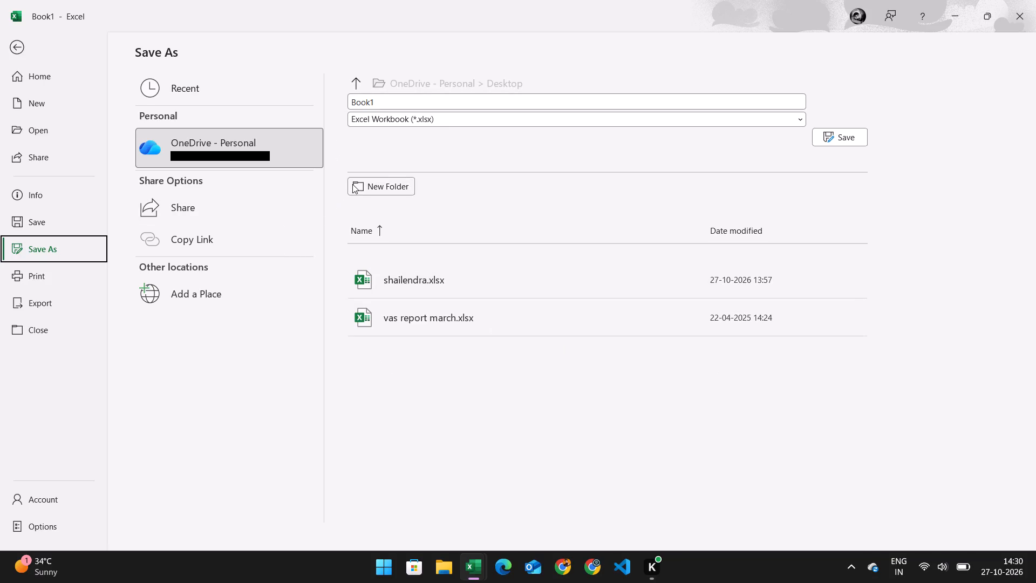
scroll(352, 184, "right", 3)
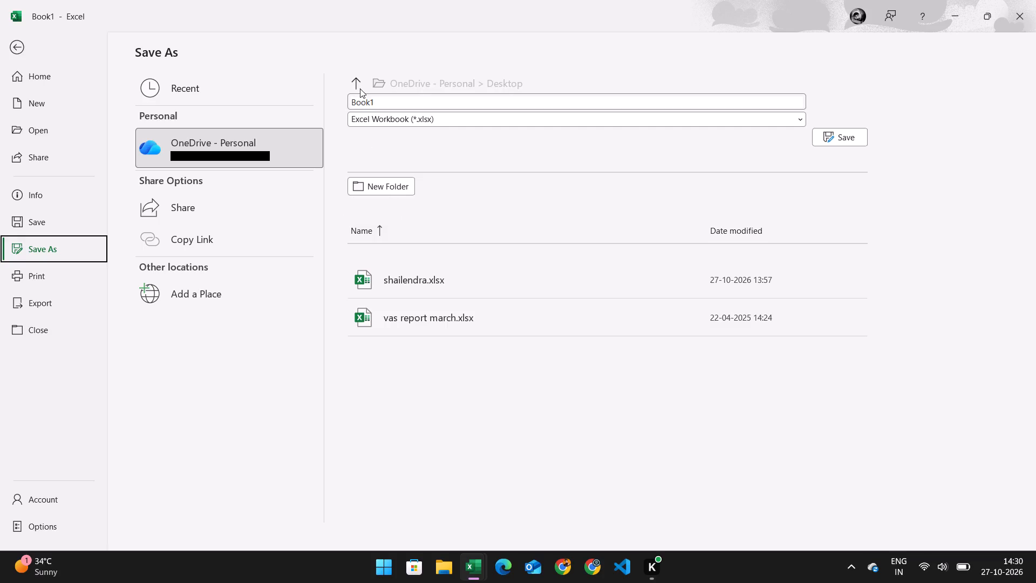
left_click(359, 87)
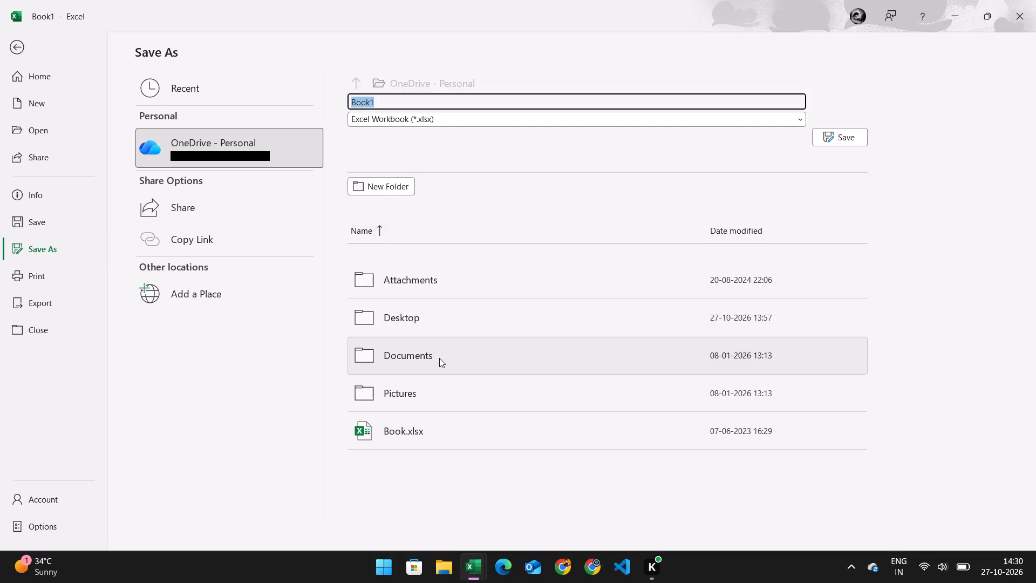
double_click(439, 358)
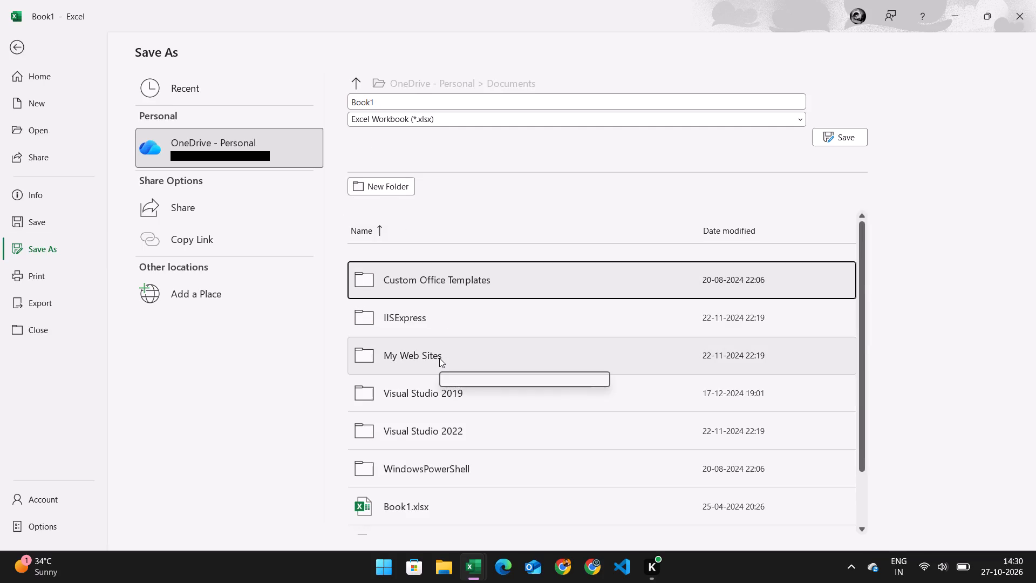
scroll(439, 358, "right", 4)
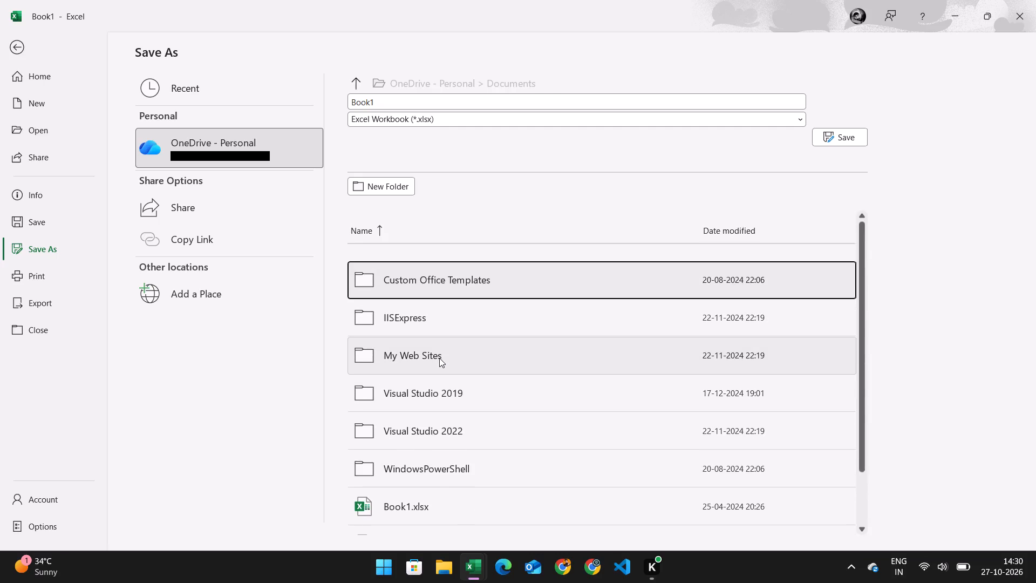
scroll(439, 358, "right", 2)
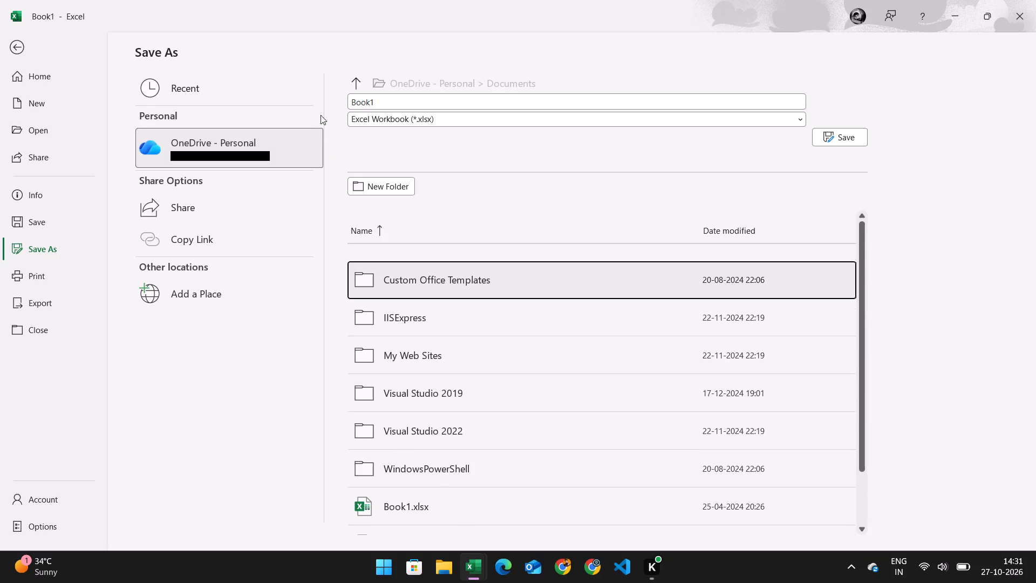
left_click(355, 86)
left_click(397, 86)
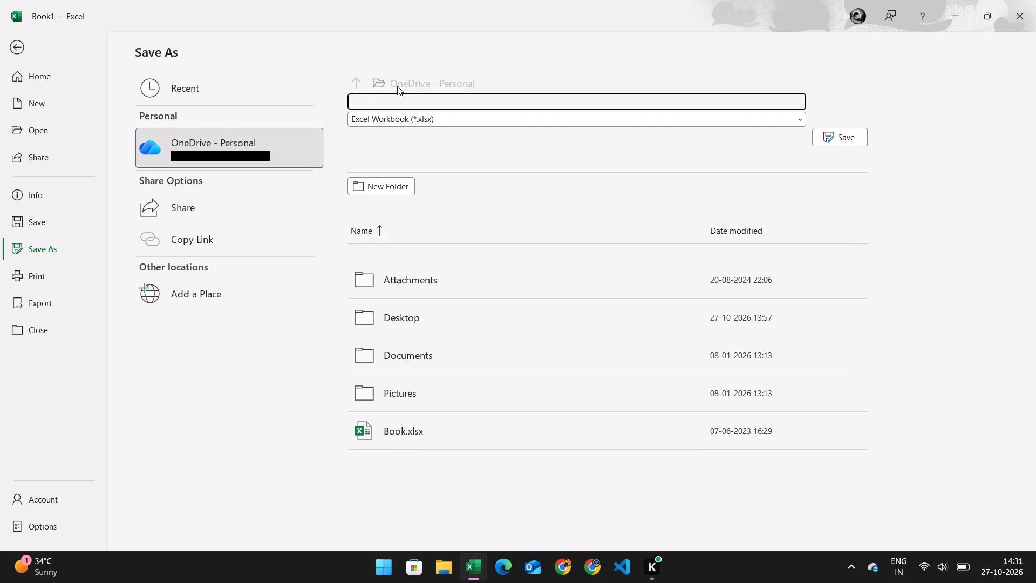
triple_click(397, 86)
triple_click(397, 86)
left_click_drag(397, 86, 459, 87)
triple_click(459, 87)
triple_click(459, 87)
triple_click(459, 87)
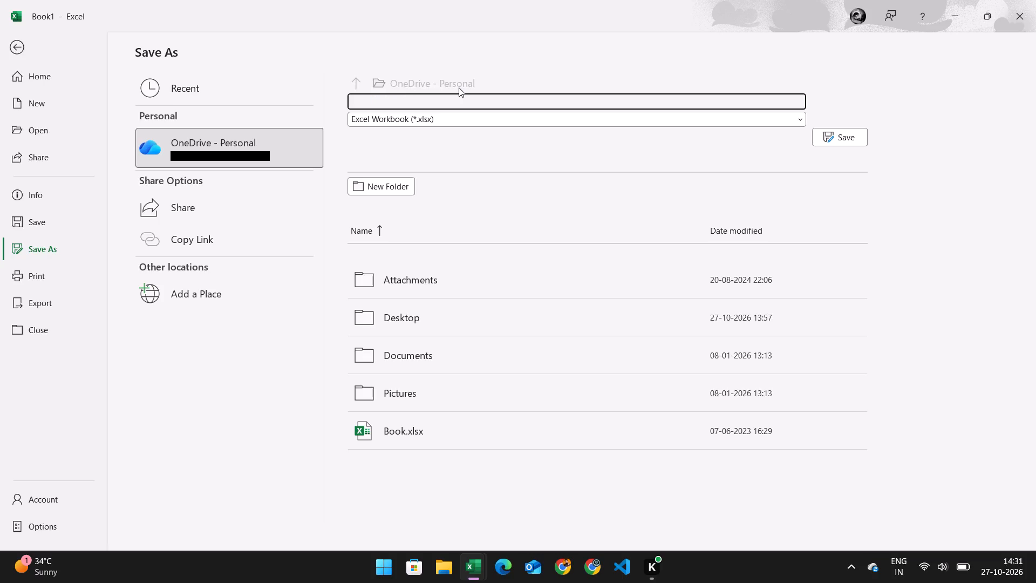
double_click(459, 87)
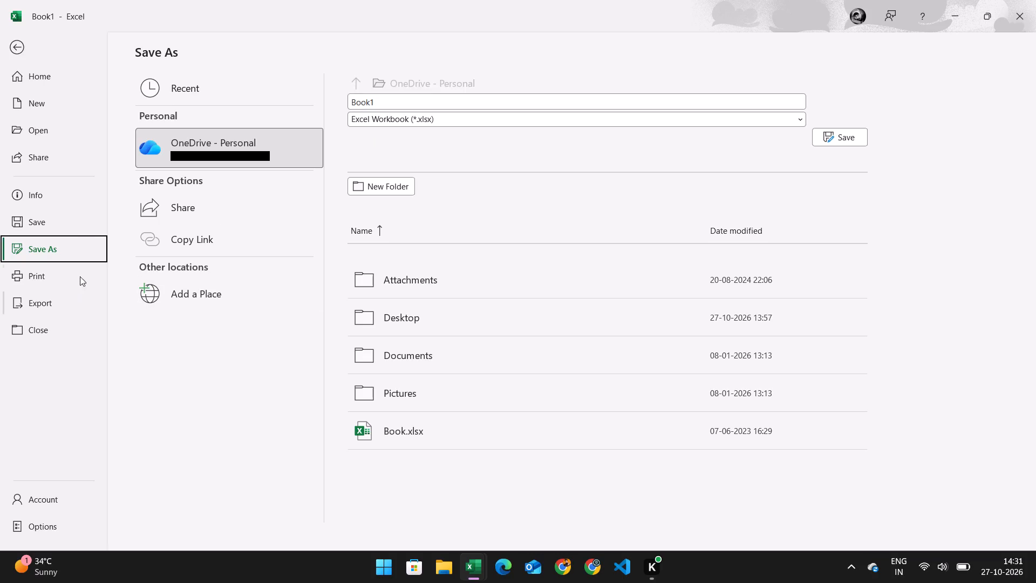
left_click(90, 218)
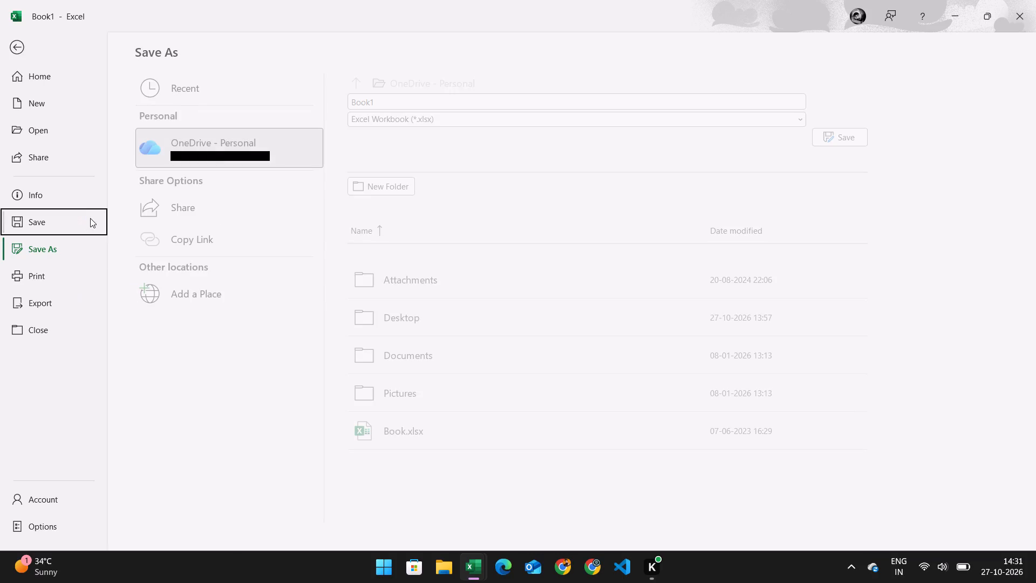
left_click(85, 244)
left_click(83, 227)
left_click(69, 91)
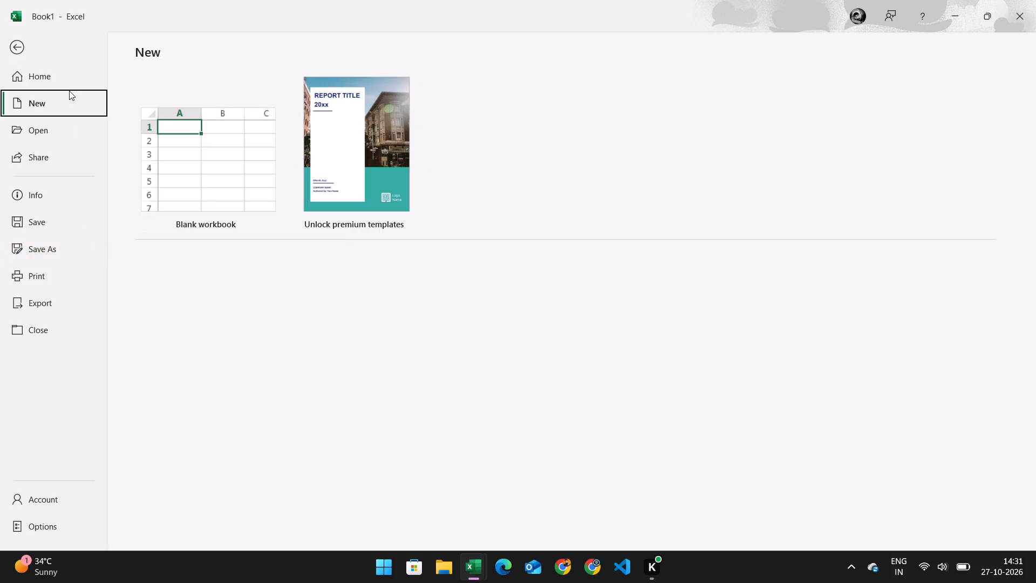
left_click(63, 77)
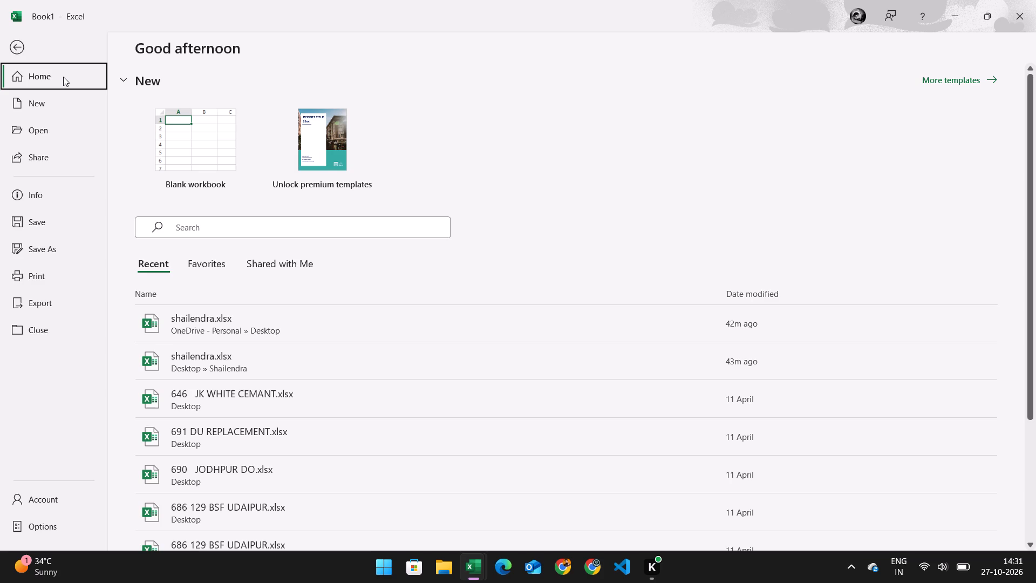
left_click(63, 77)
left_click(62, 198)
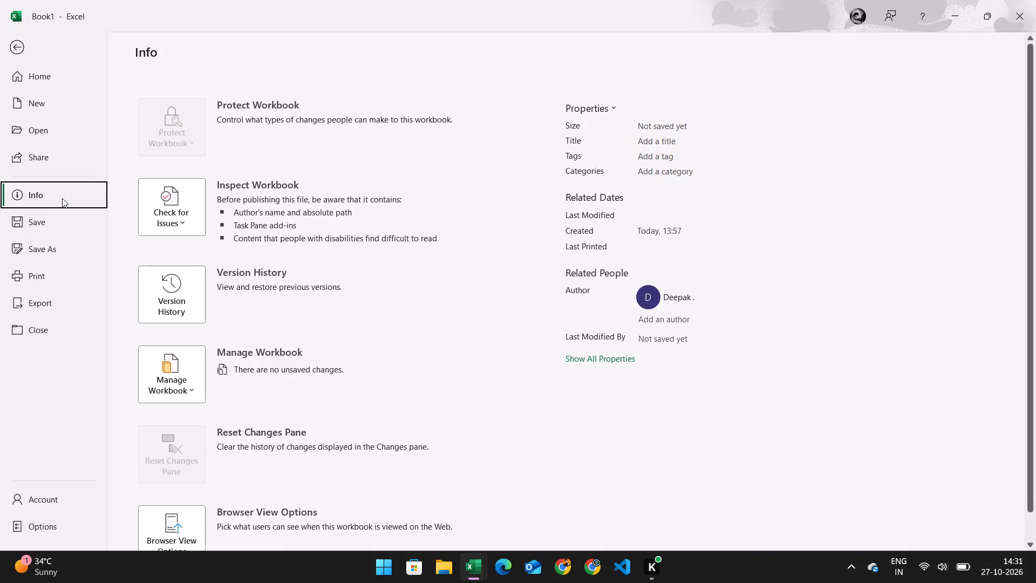
Save the workbook as Book1 in Excel Workbook format in the OneDrive Desktop folder.
left_click(58, 223)
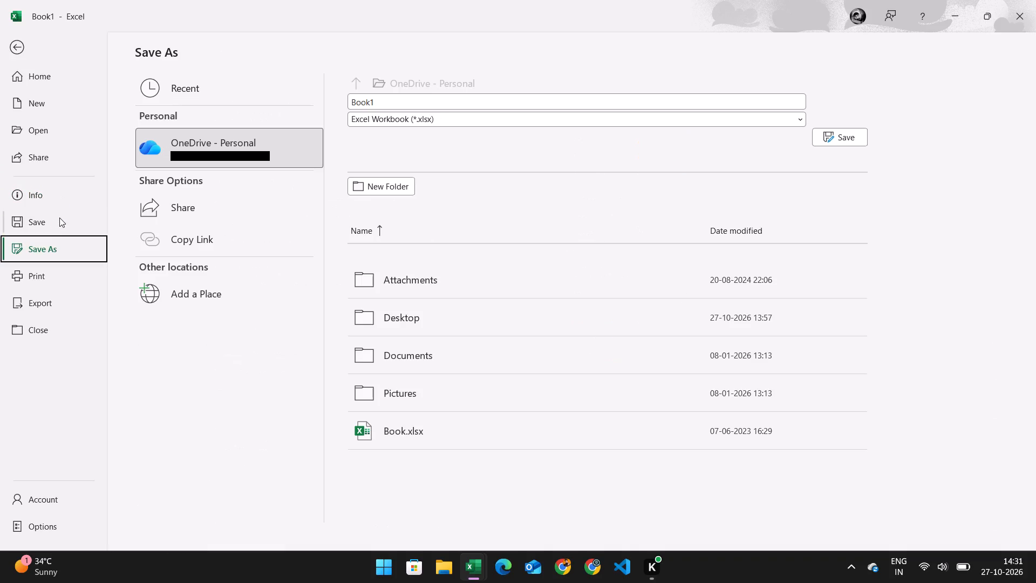
left_click(59, 218)
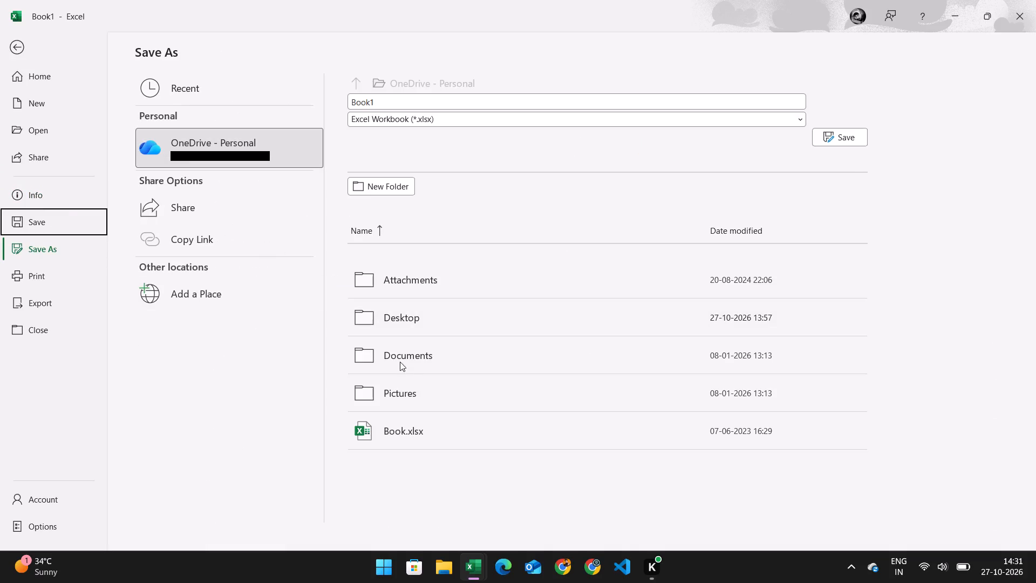
left_click(415, 333)
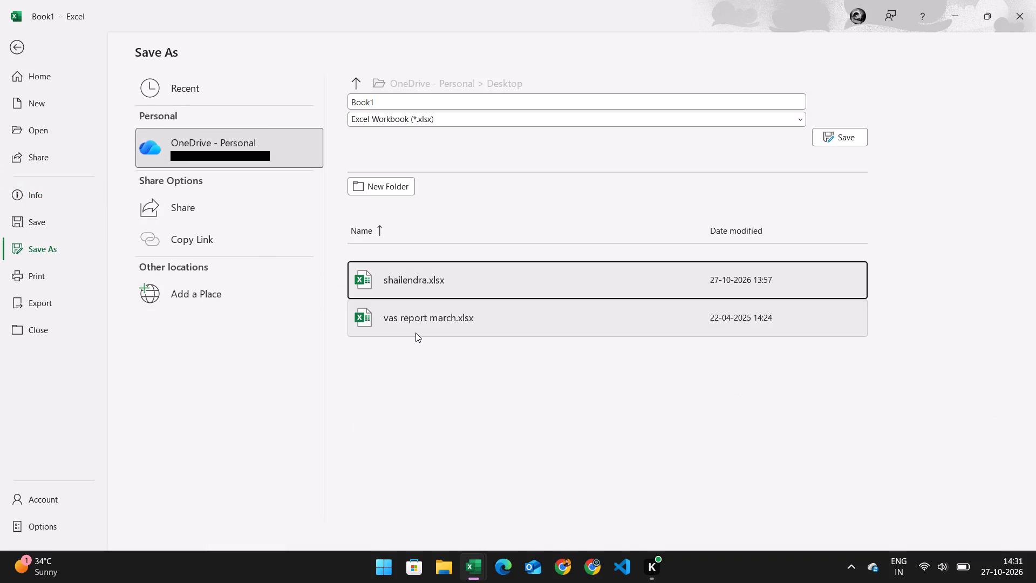
left_click(456, 387)
left_click(456, 387)
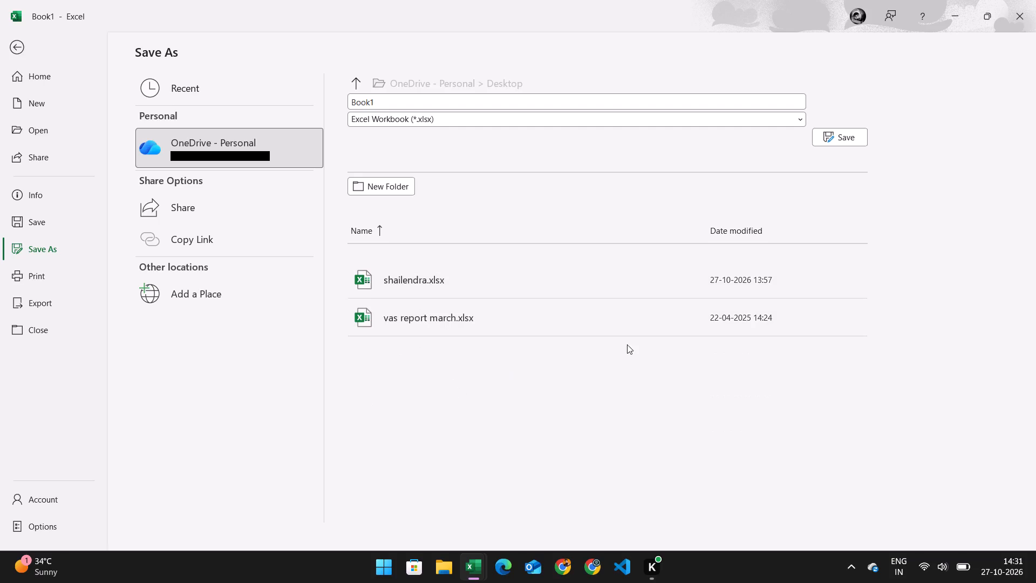
left_click(830, 138)
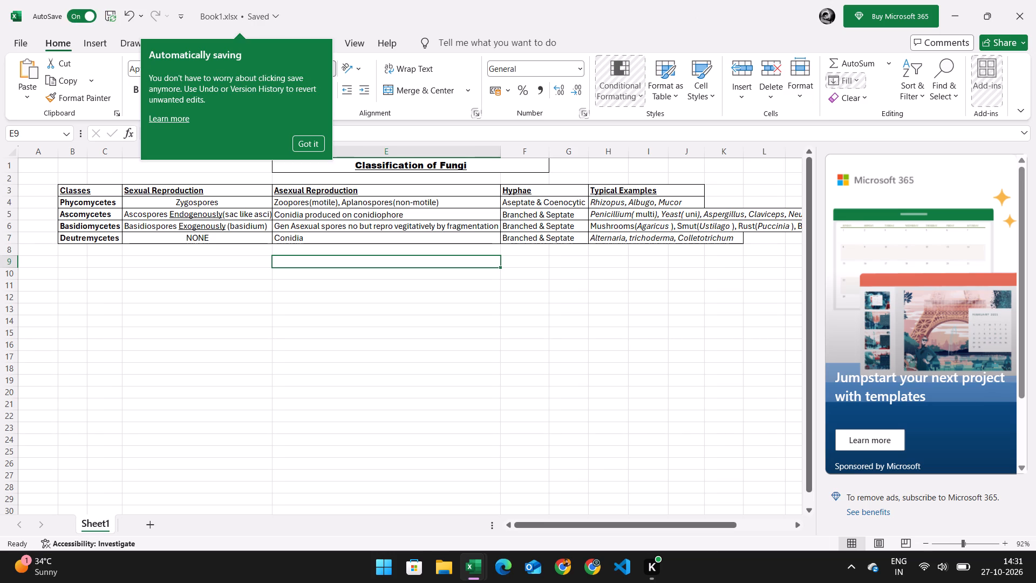
left_click(314, 149)
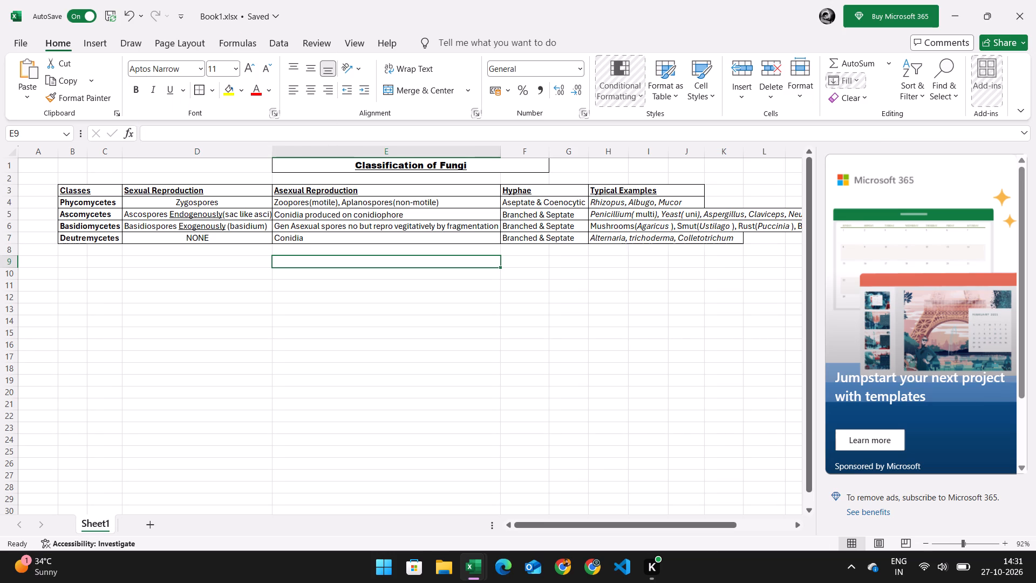
Rename the saved workbook file as "Classification of Fungi".
left_click(276, 17)
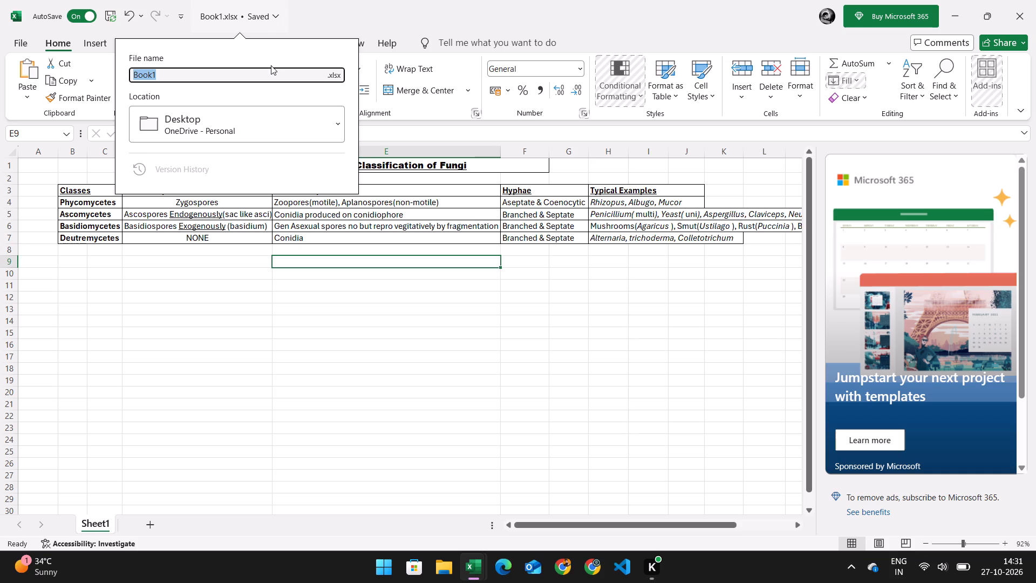
type("Cl")
key("s")
key("BackSpace")
key("BackSpace")
type("lassification")
key("space")
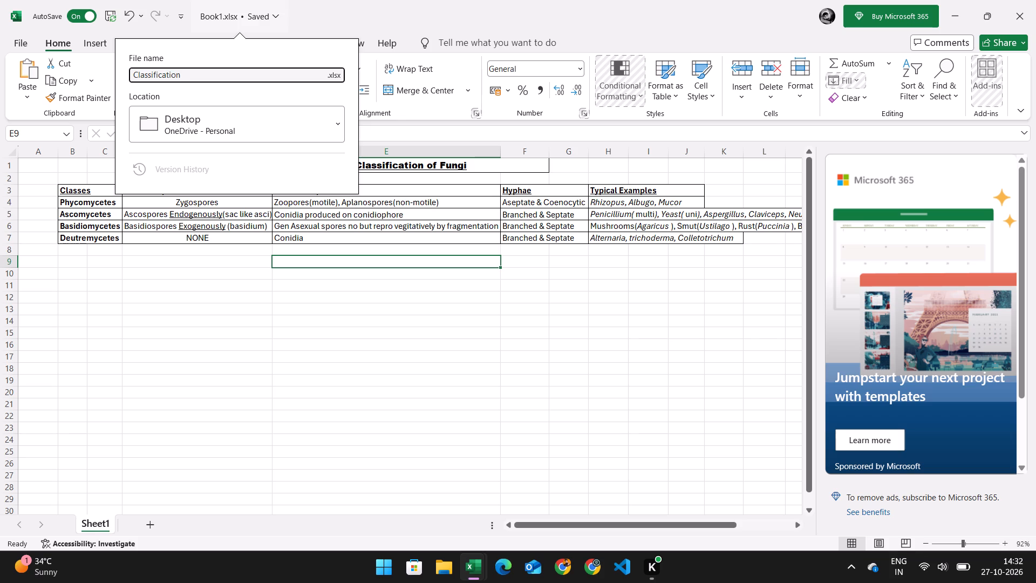
type("of Fungi")
key("Return")
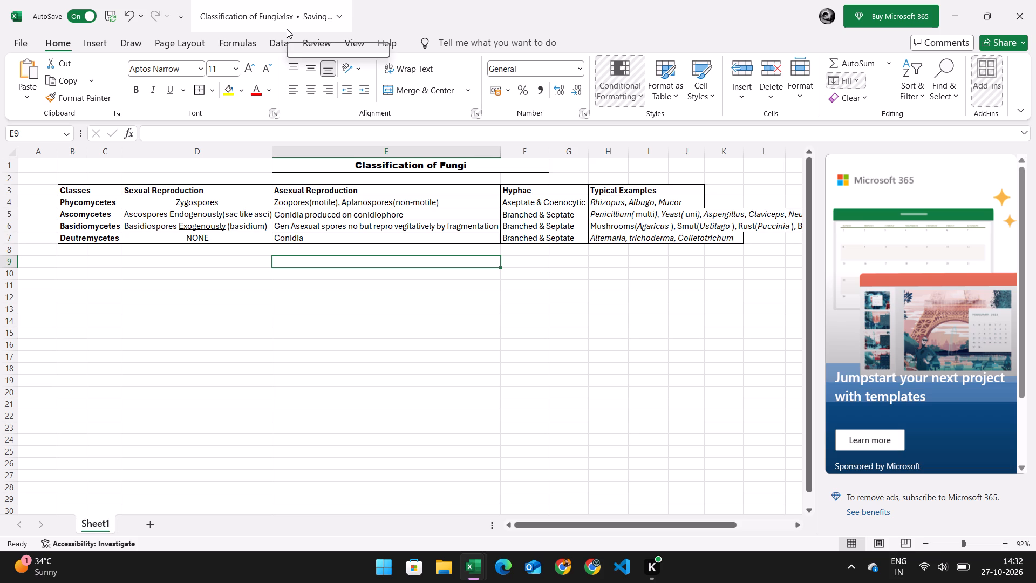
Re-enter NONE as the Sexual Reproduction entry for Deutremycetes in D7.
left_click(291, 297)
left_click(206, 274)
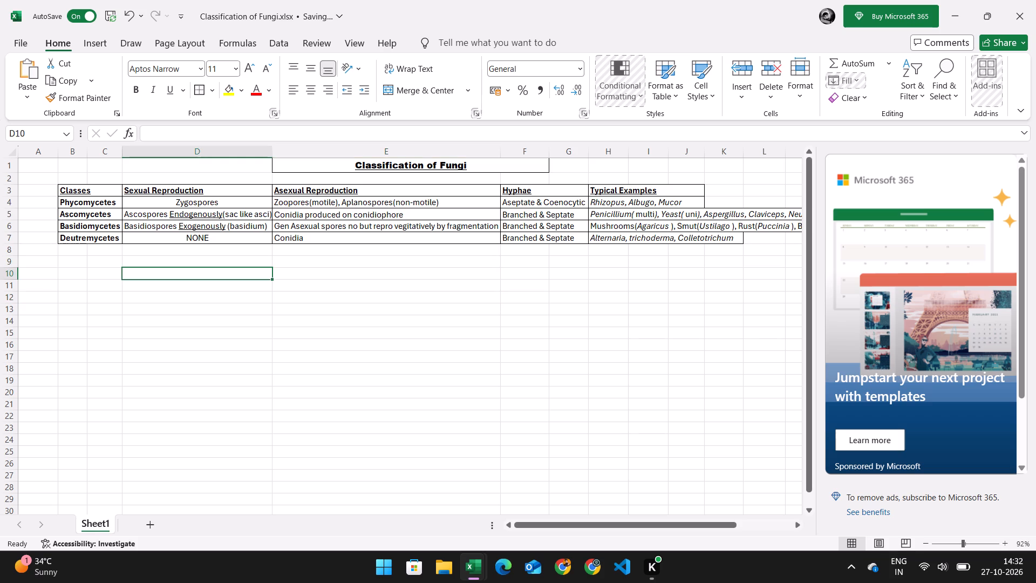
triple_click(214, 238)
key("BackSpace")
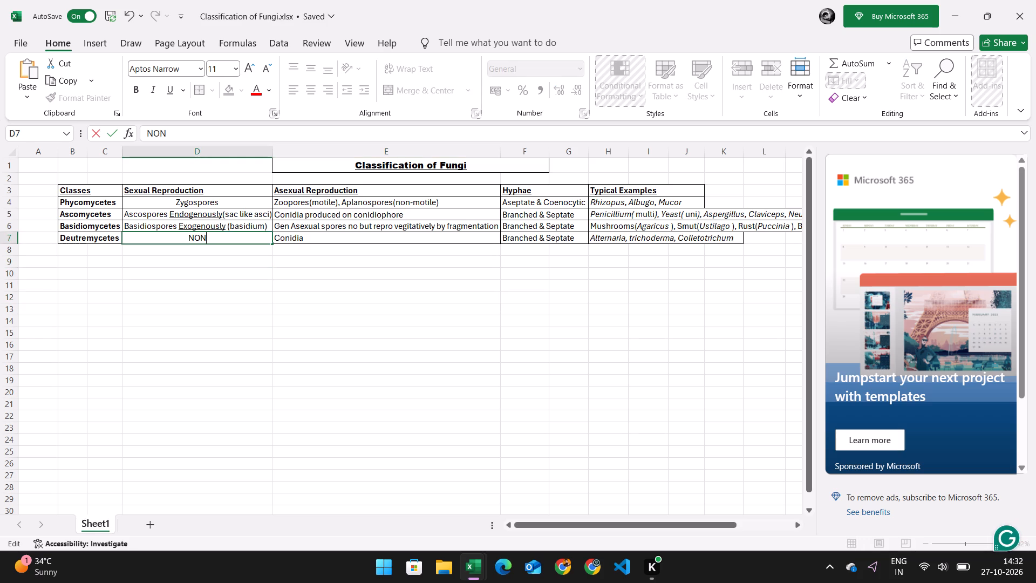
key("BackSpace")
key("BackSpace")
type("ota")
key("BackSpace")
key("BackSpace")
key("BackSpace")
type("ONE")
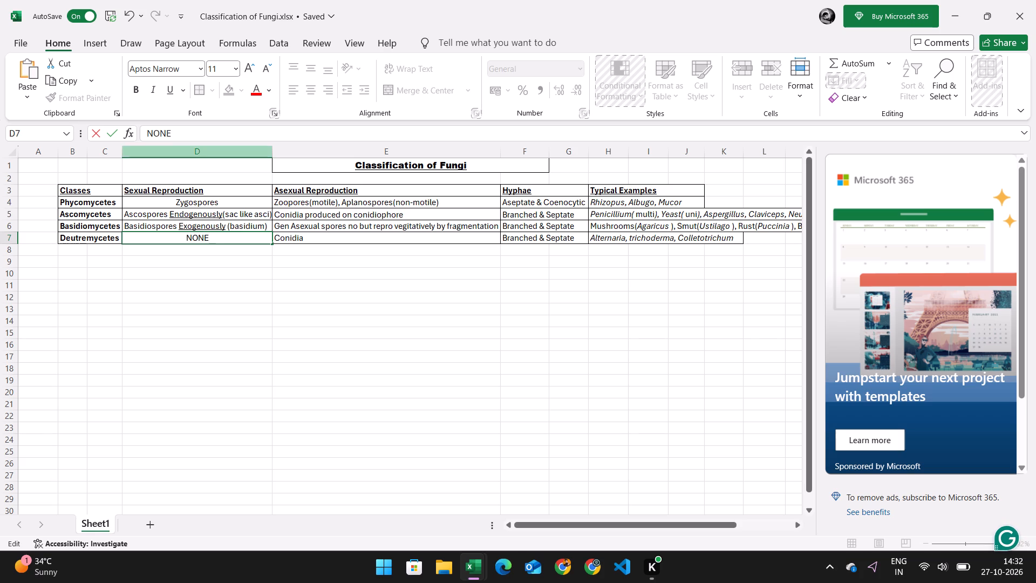
Save the Classification of Fungi workbook and close it.
left_click(114, 17)
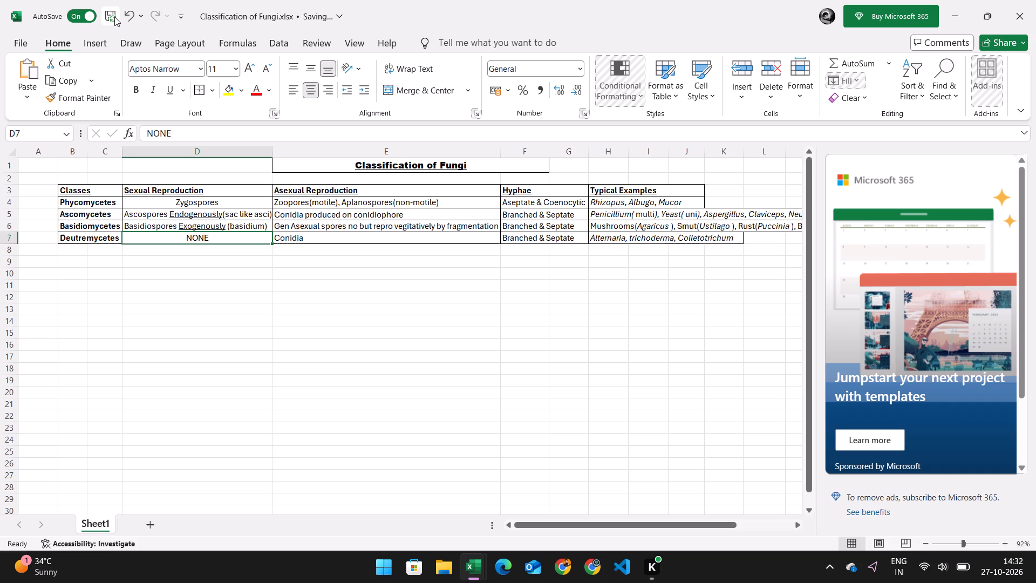
scroll(470, 315, "up", 2)
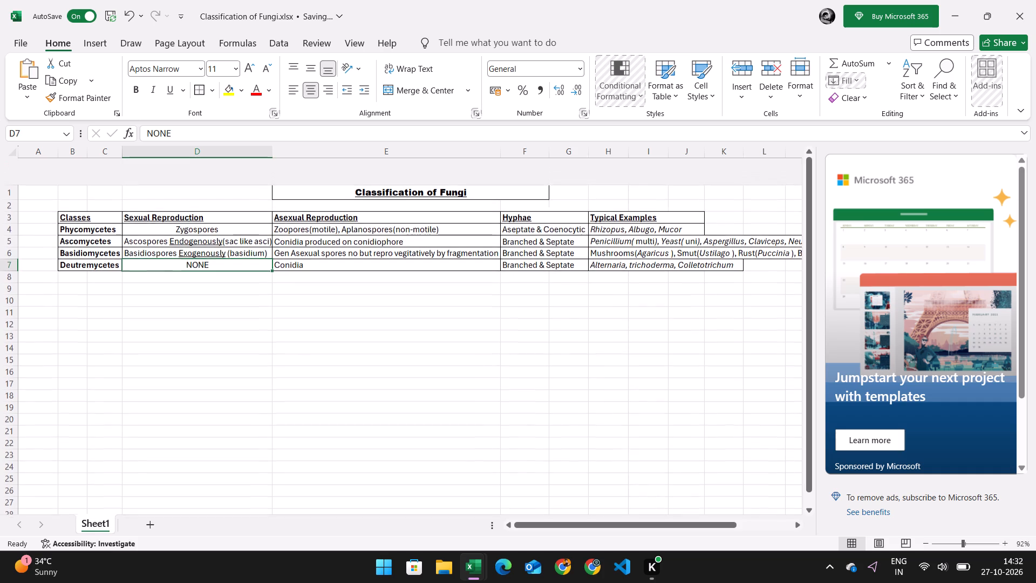
scroll(470, 315, "up", 1)
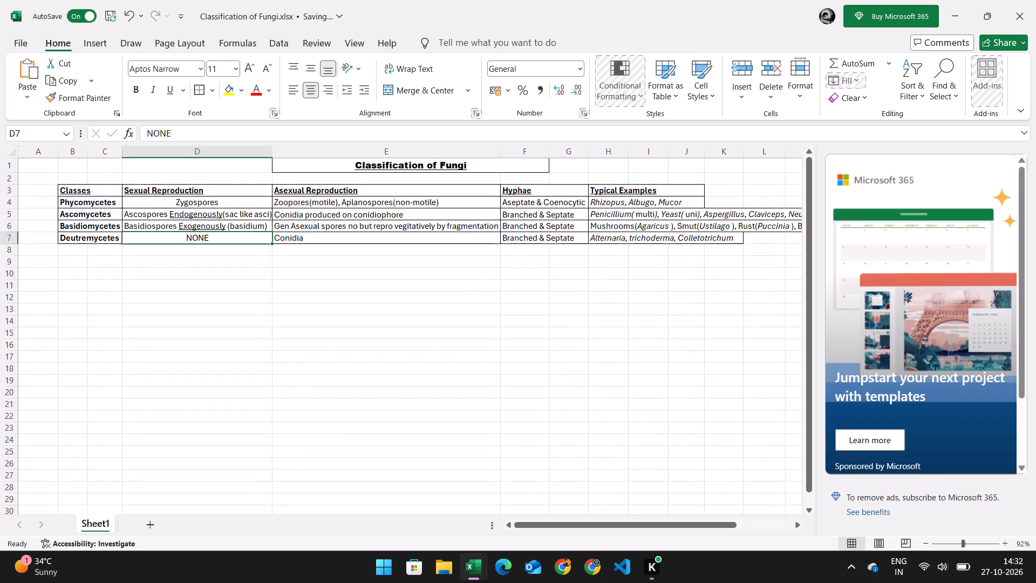
left_click(1006, 4)
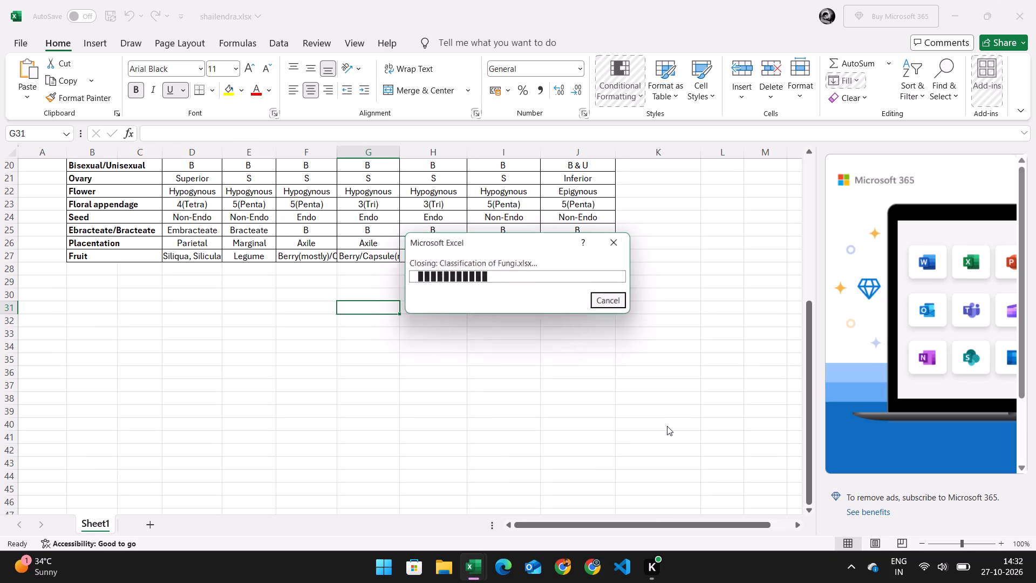
Rename the remaining open workbook, which holds the Taxanomical Classification and Morphology tables, as "Taxanomy and Morphology".
scroll(667, 426, "up", 1)
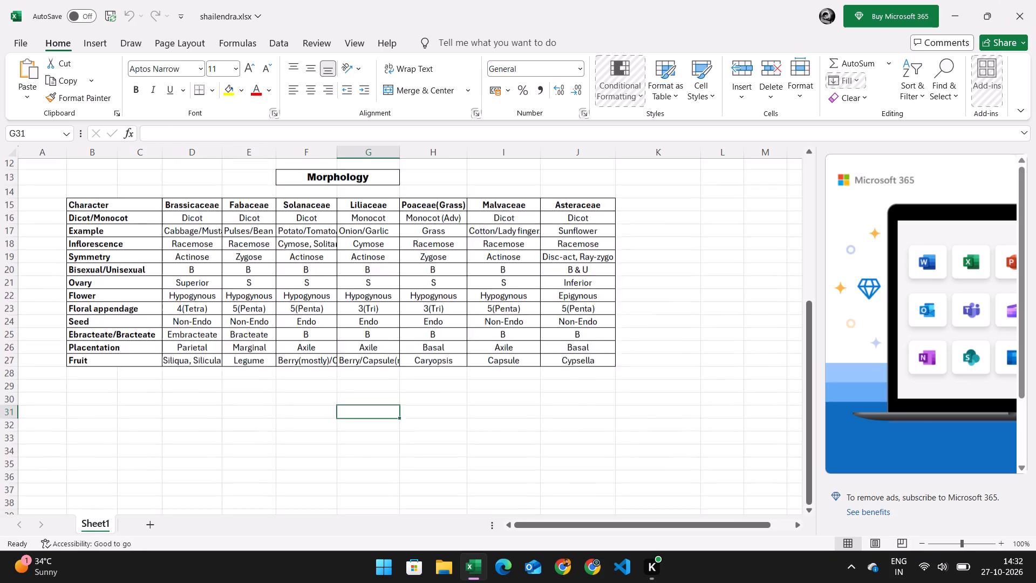
scroll(667, 426, "up", 2)
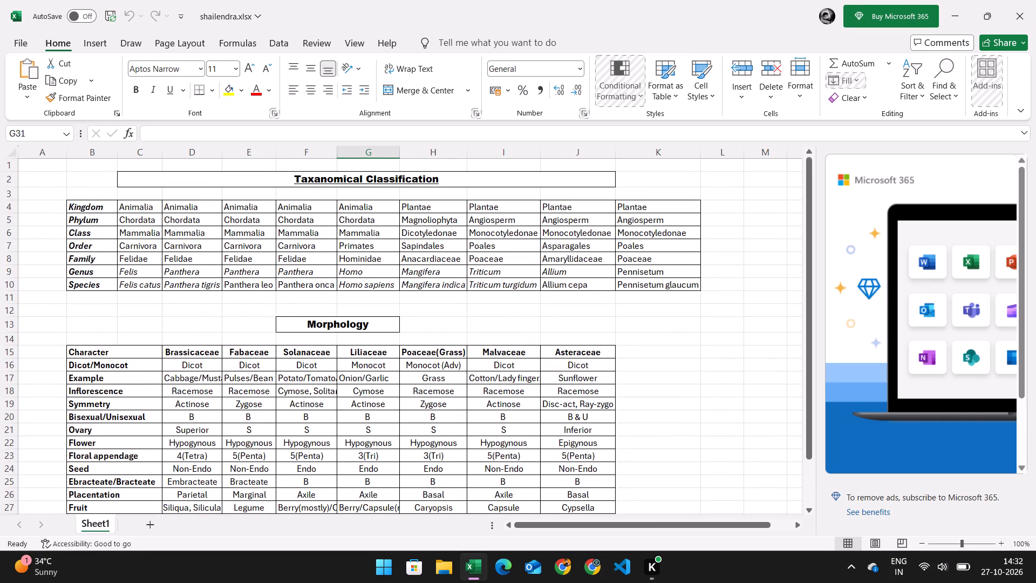
left_click(240, 19)
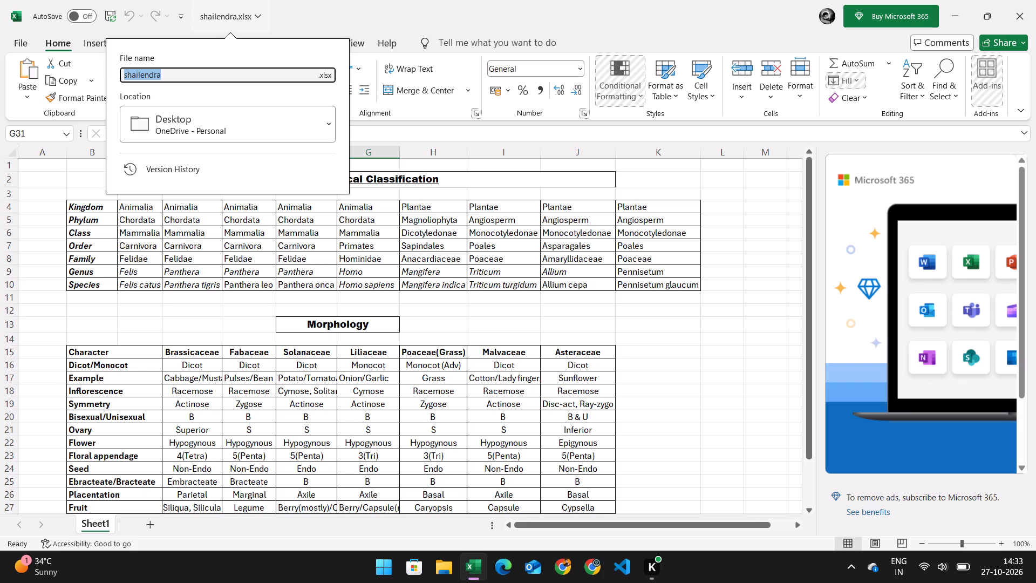
type("Taxanomy")
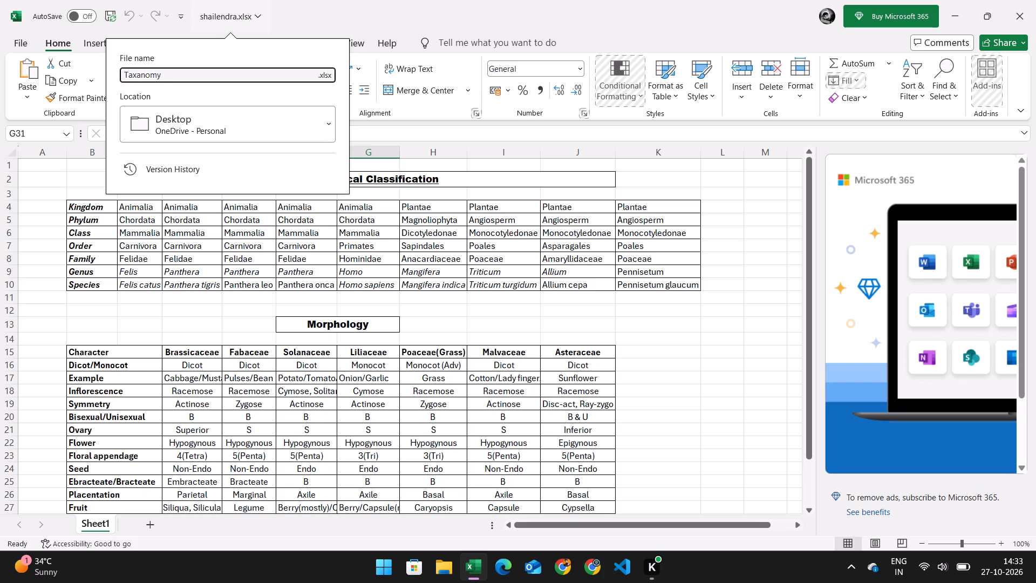
key("space")
type("ans")
key("BackSpace")
type("d")
key("space")
type("Mor")
type("phology")
key("Return")
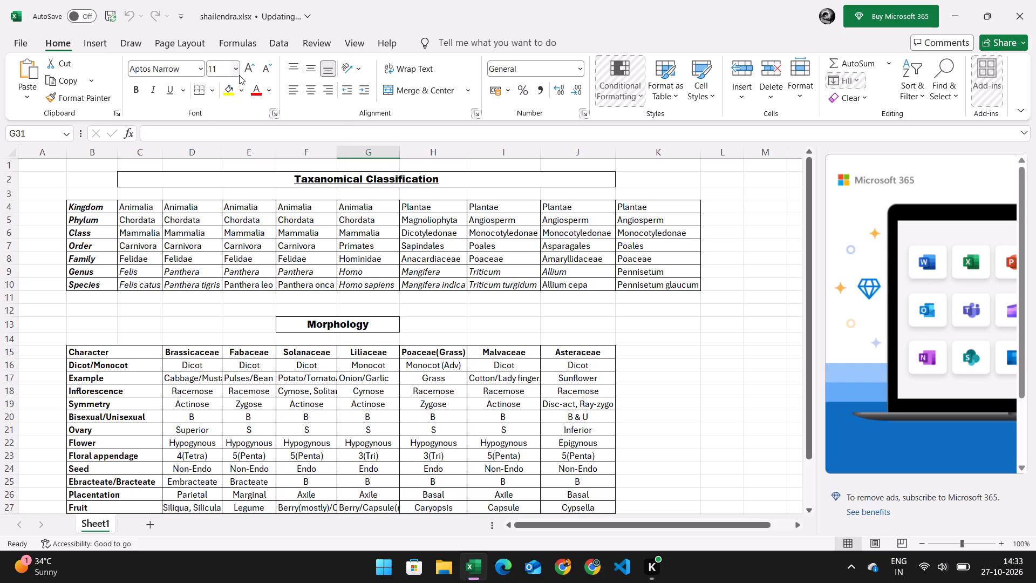
Check the rename's progress and save the workbook under its new file name.
left_click(303, 6)
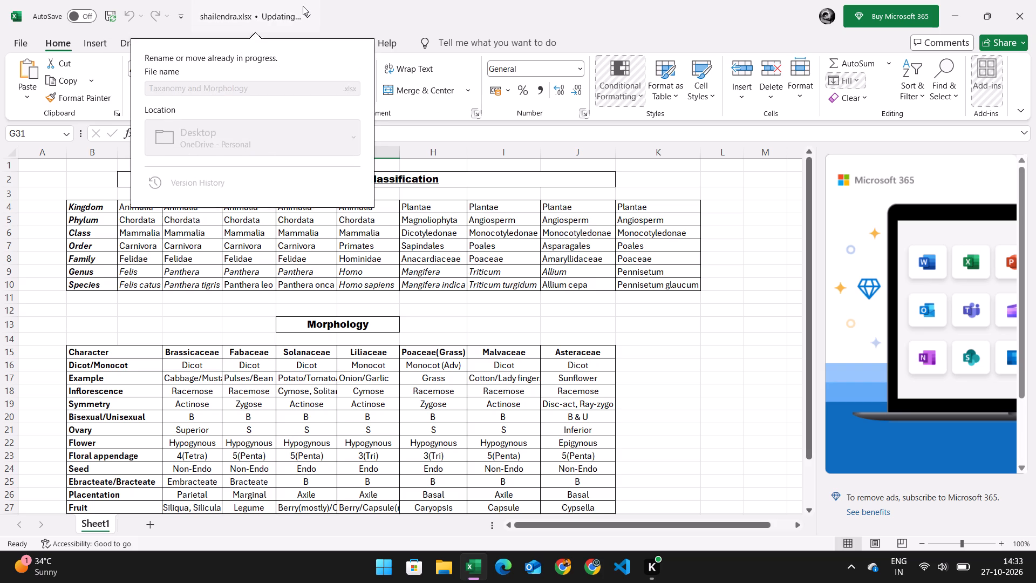
left_click(303, 6)
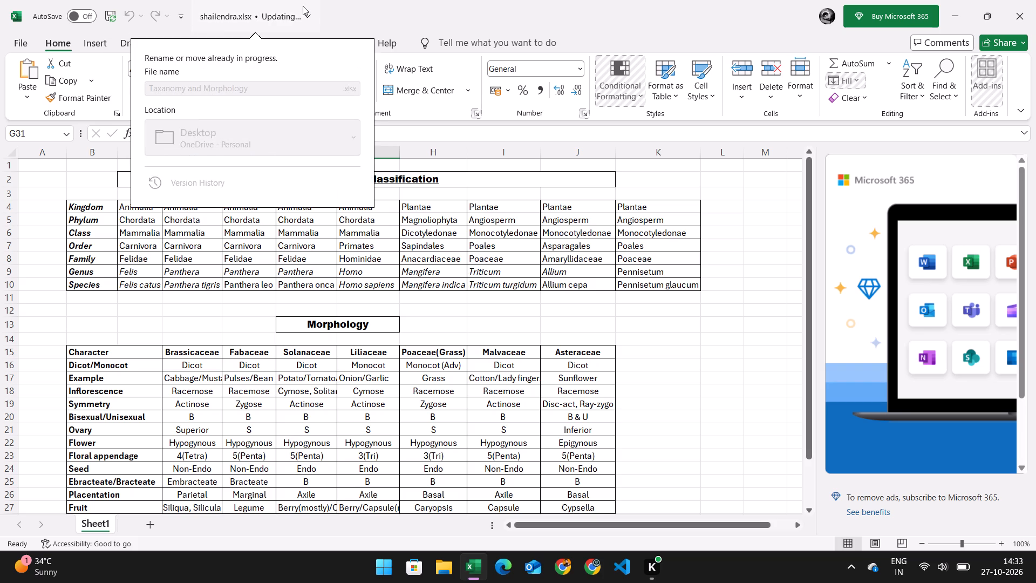
left_click(303, 6)
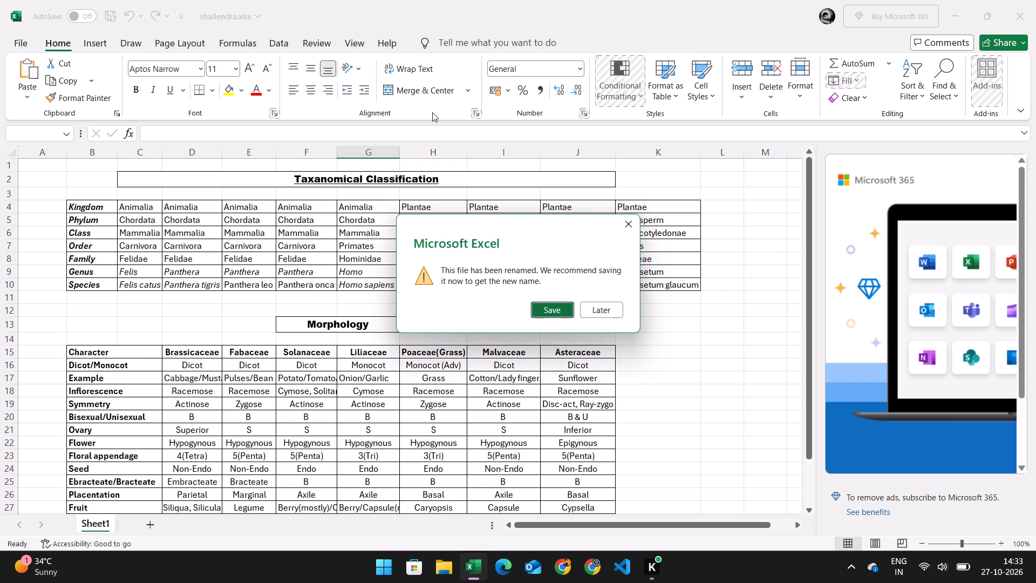
left_click(542, 308)
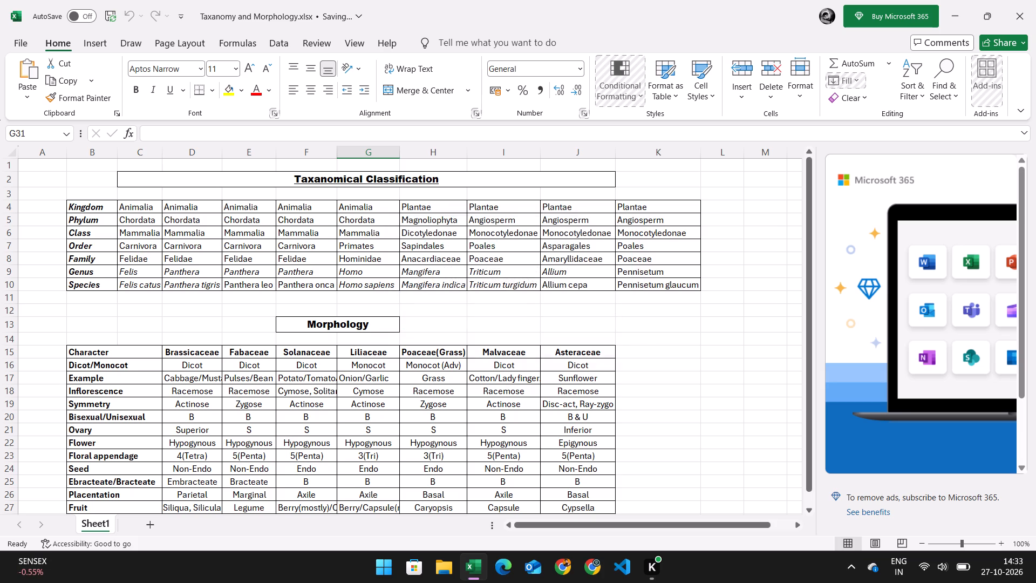
Close the Taxanomy and Morphology workbook.
scroll(542, 308, "up", 1)
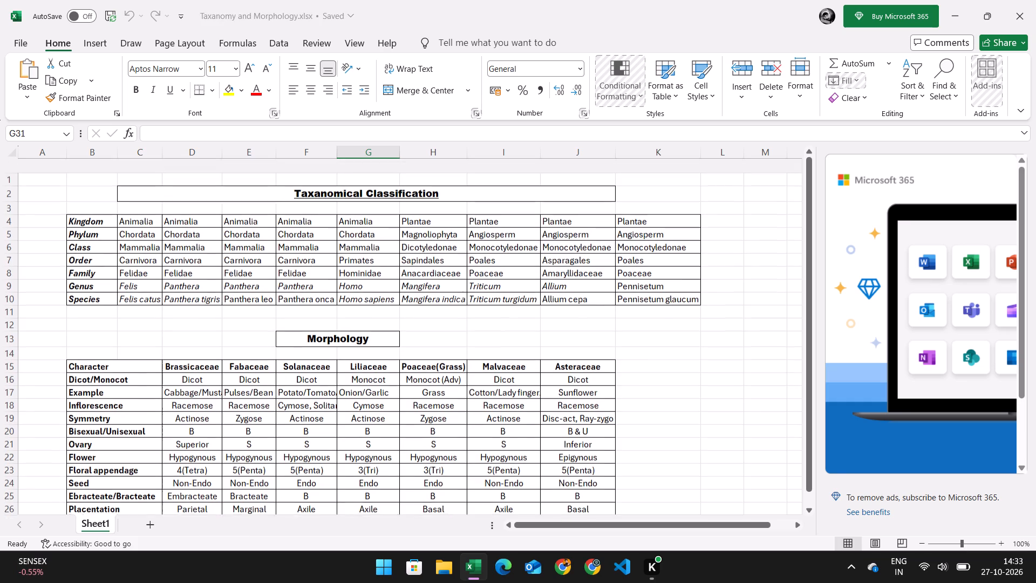
scroll(542, 308, "up", 2)
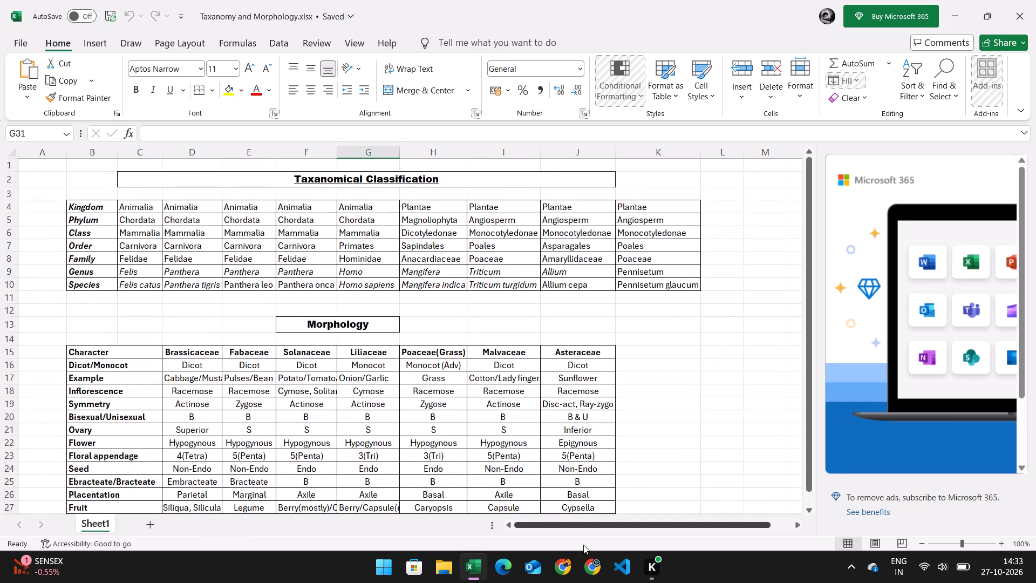
left_click(1032, 2)
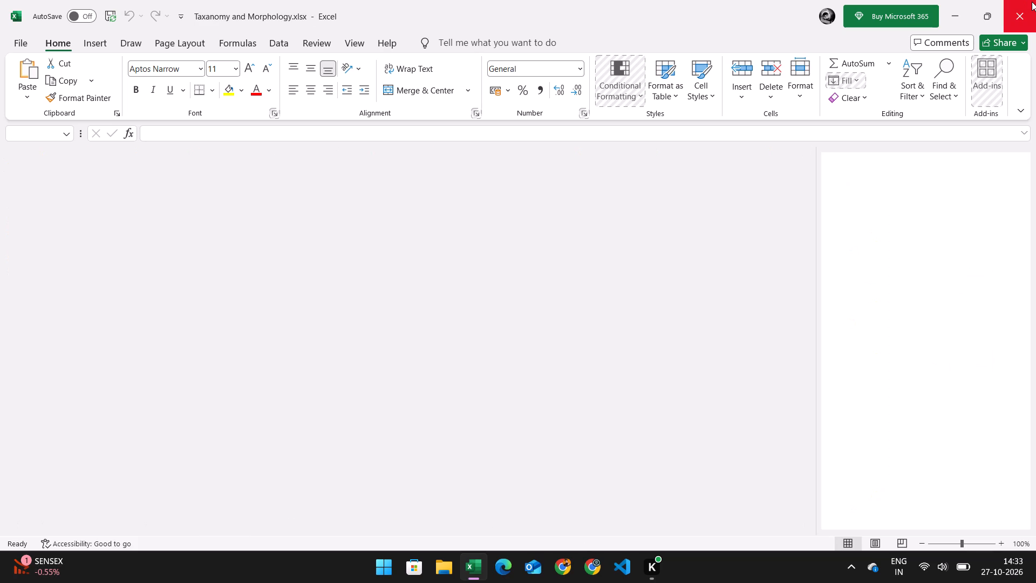
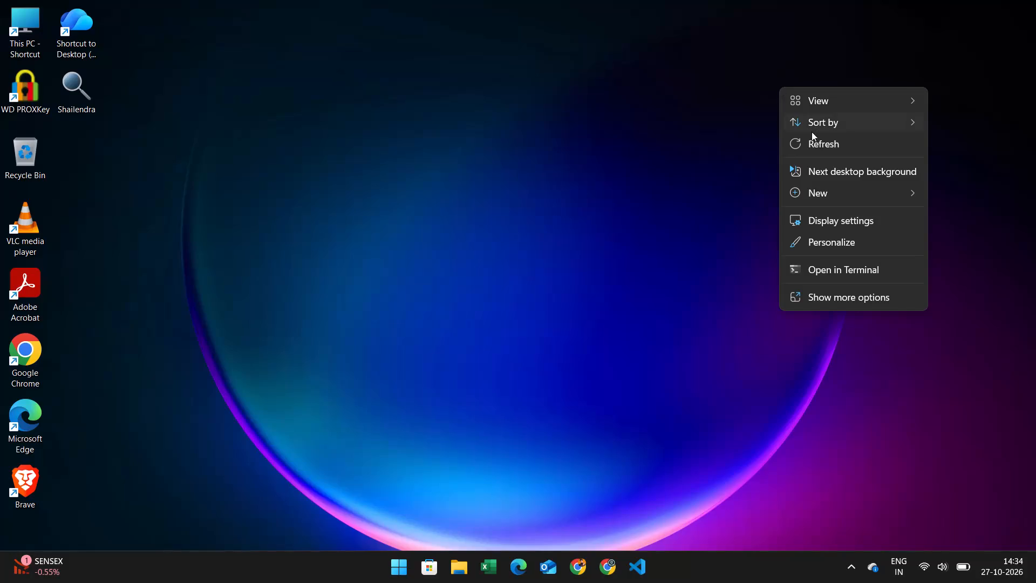
Refresh the Windows desktop.
left_click(813, 140)
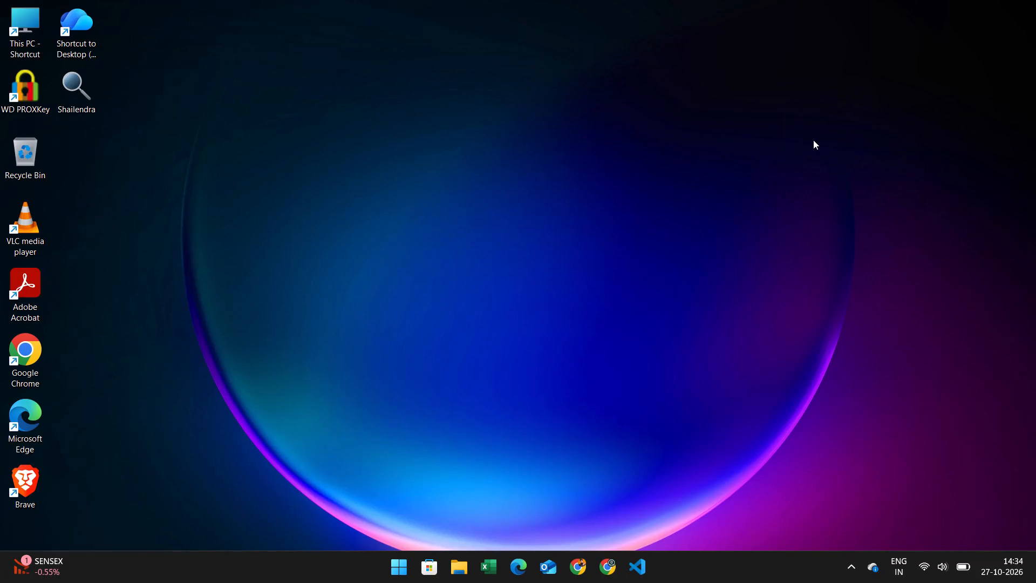